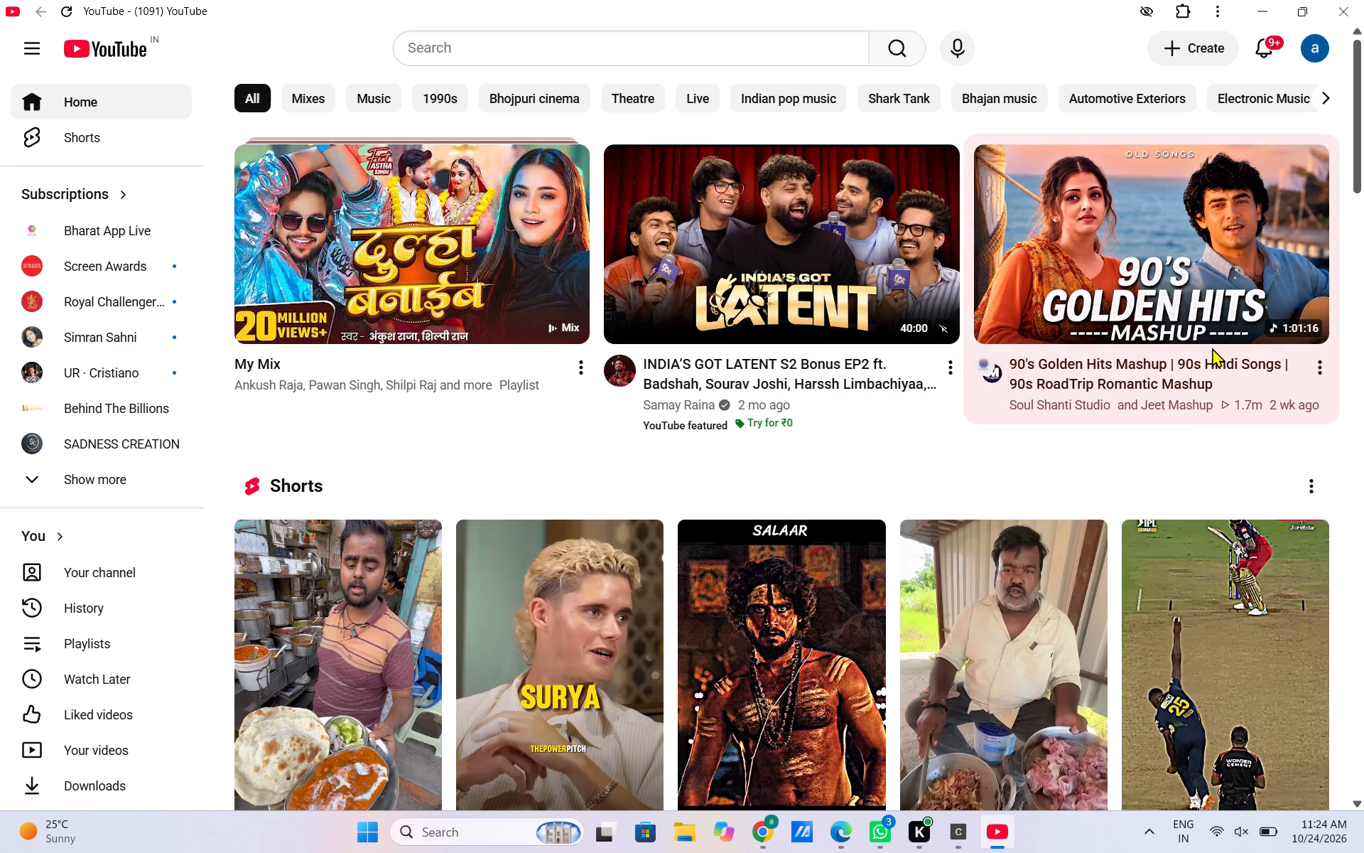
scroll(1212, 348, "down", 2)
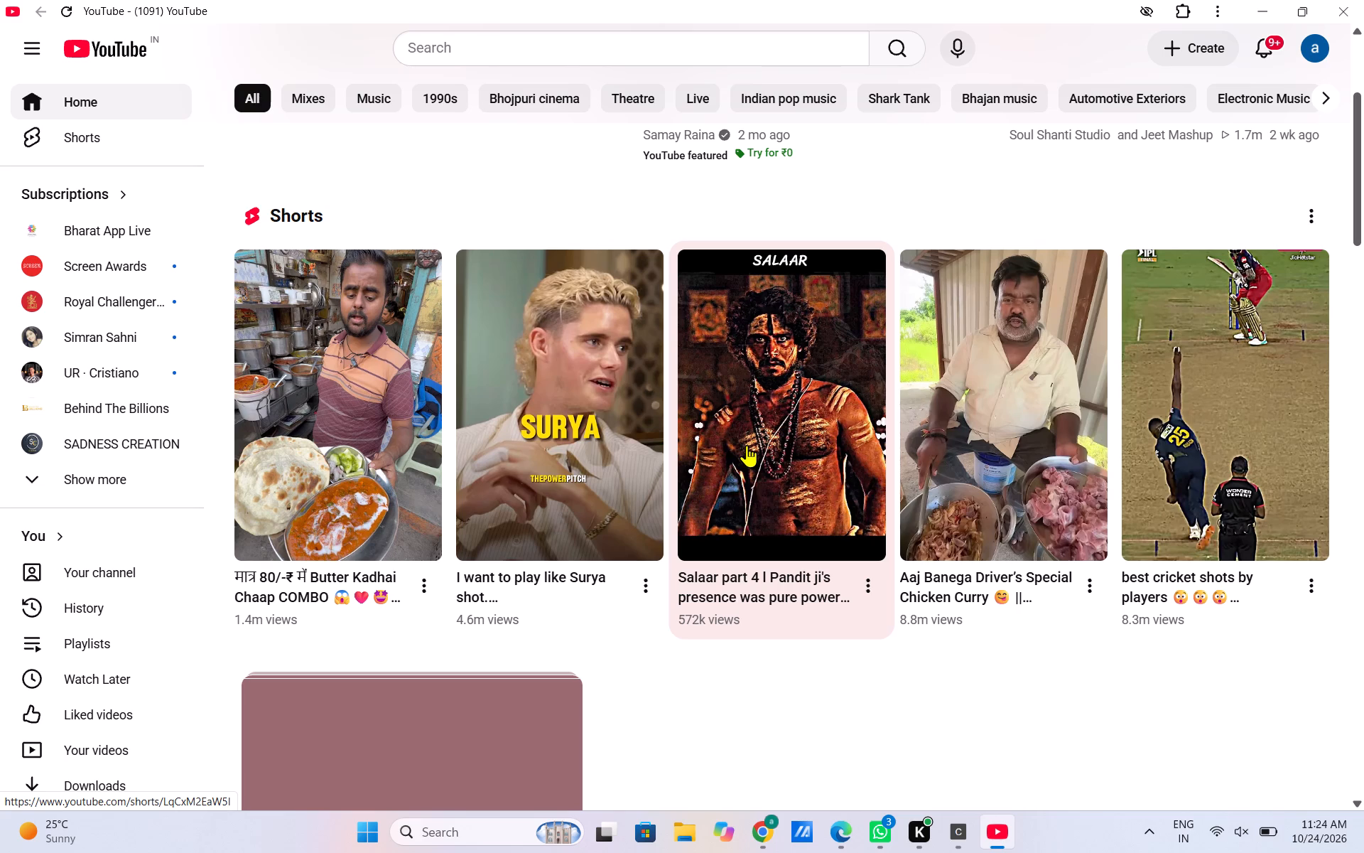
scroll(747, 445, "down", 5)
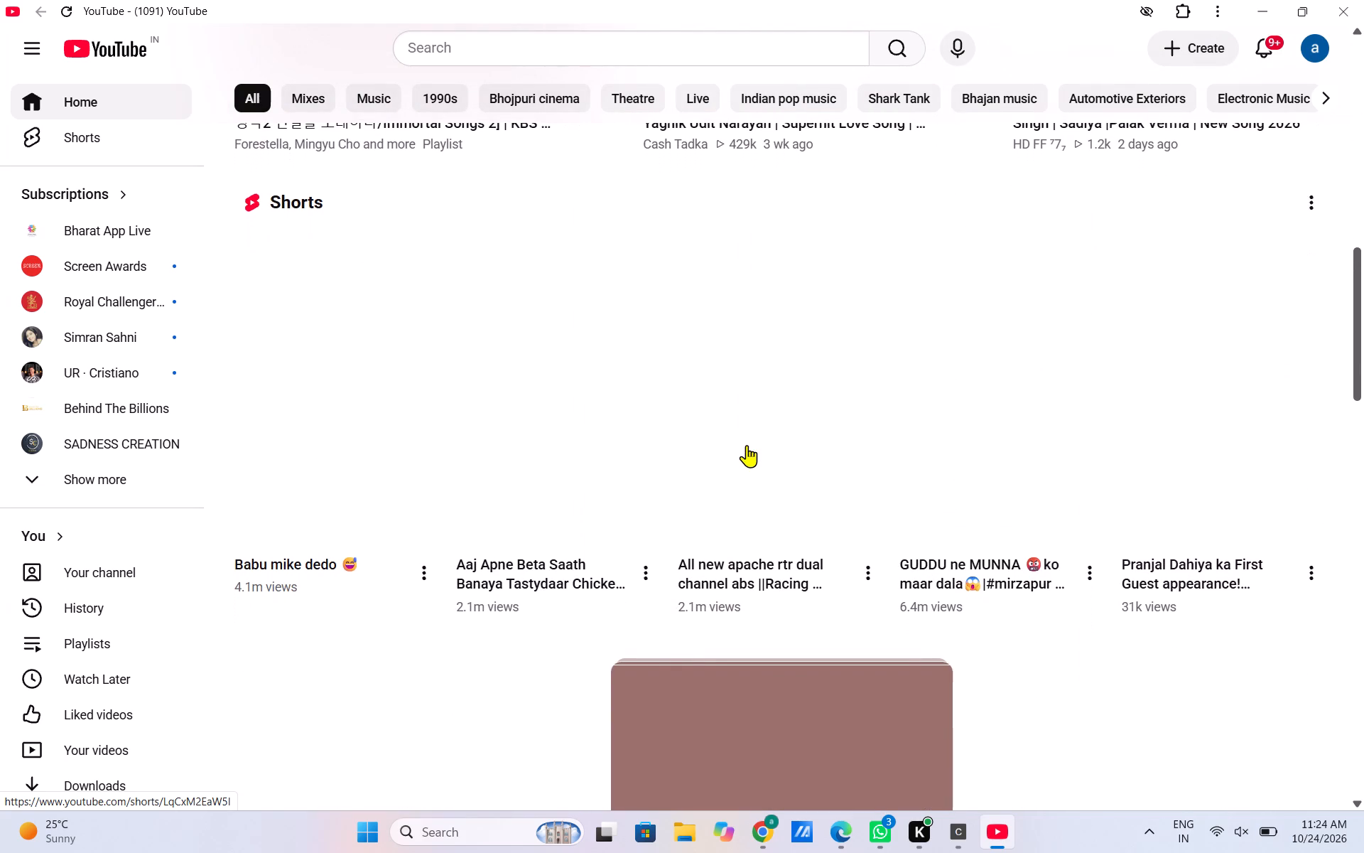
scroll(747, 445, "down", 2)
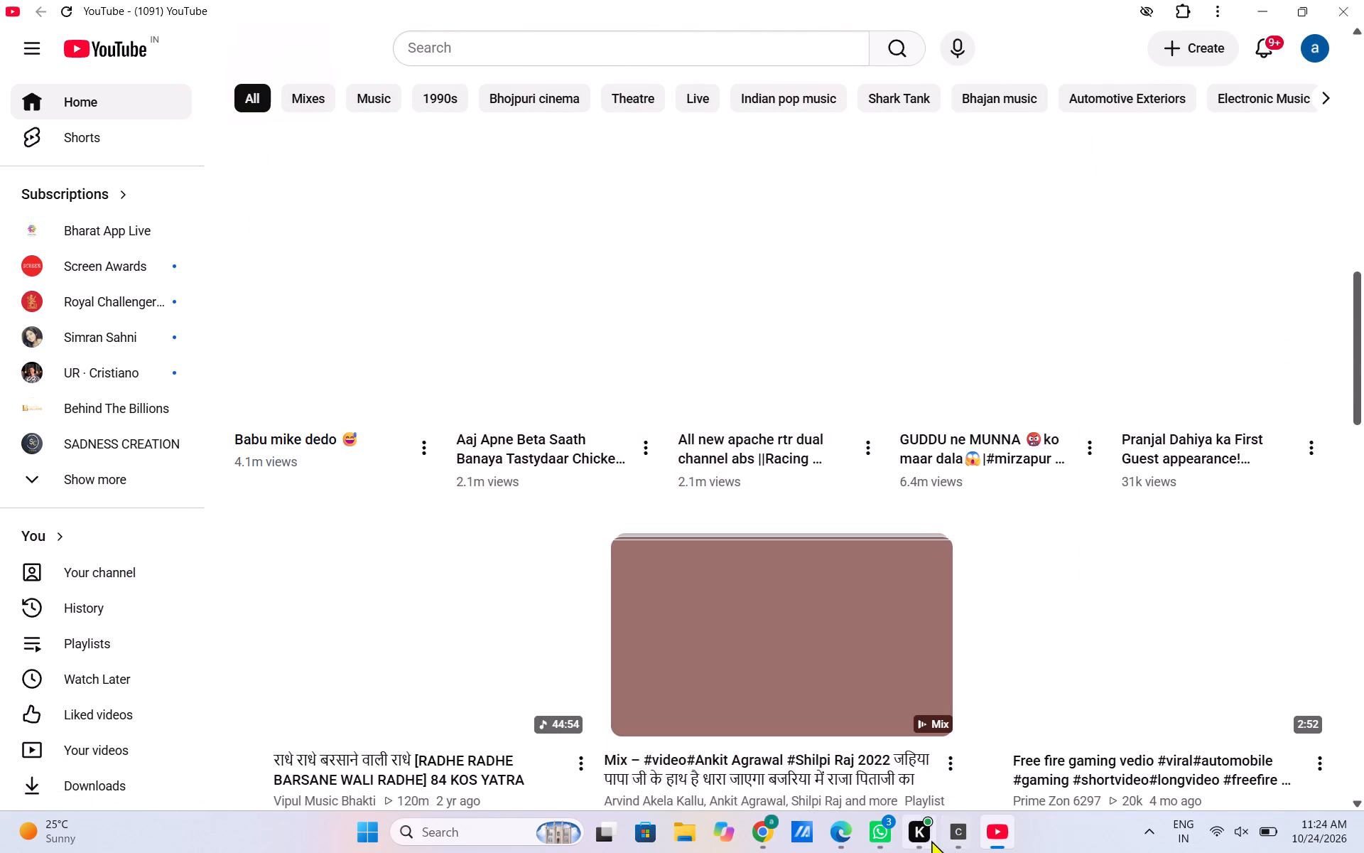
Switch to the Canva window with the Blue and White Minimalist Web Developer Presentation.
left_click(951, 832)
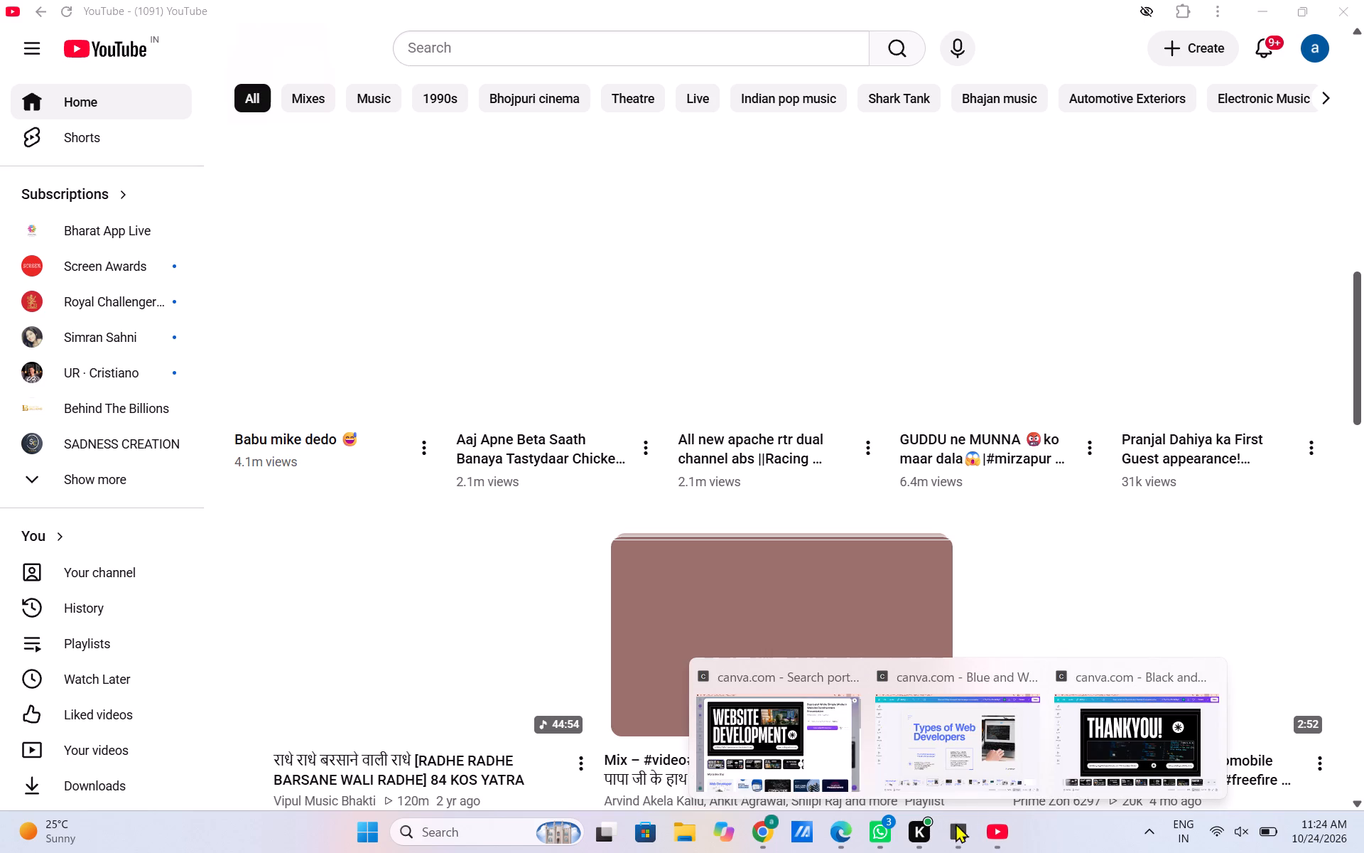
left_click(948, 761)
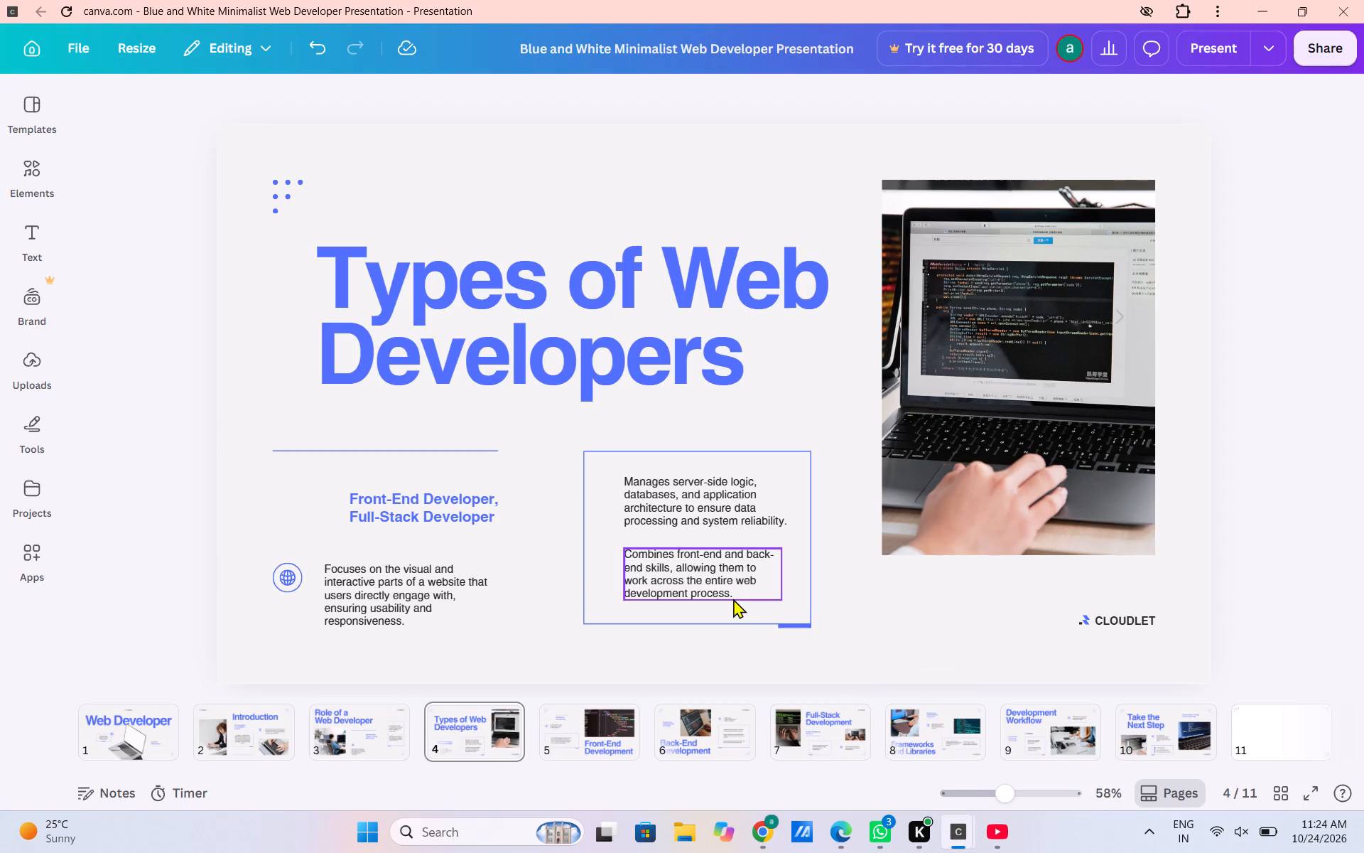
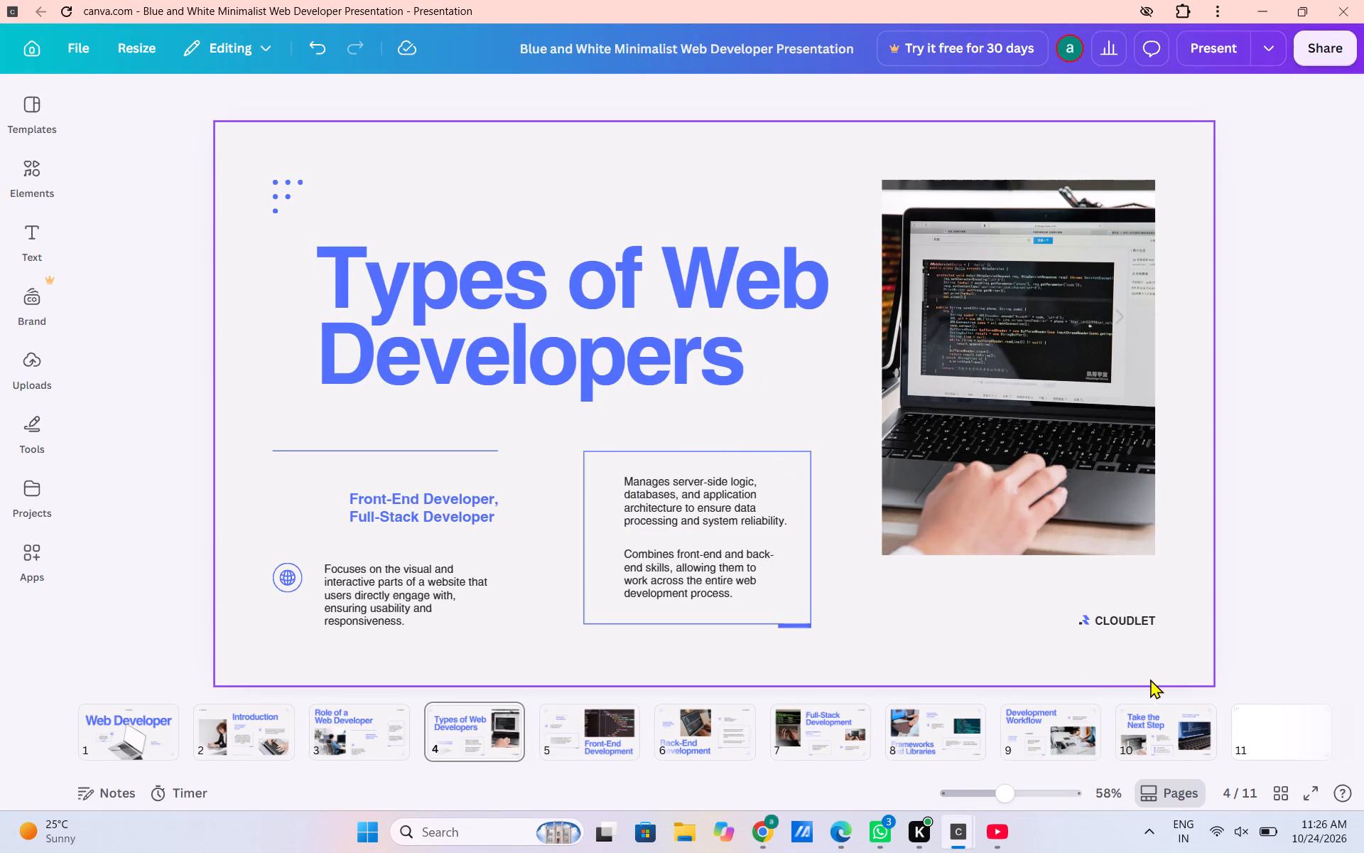
Add a subheading text box to page 11 and place it up and to the left of the slide's centre.
left_click(1245, 727)
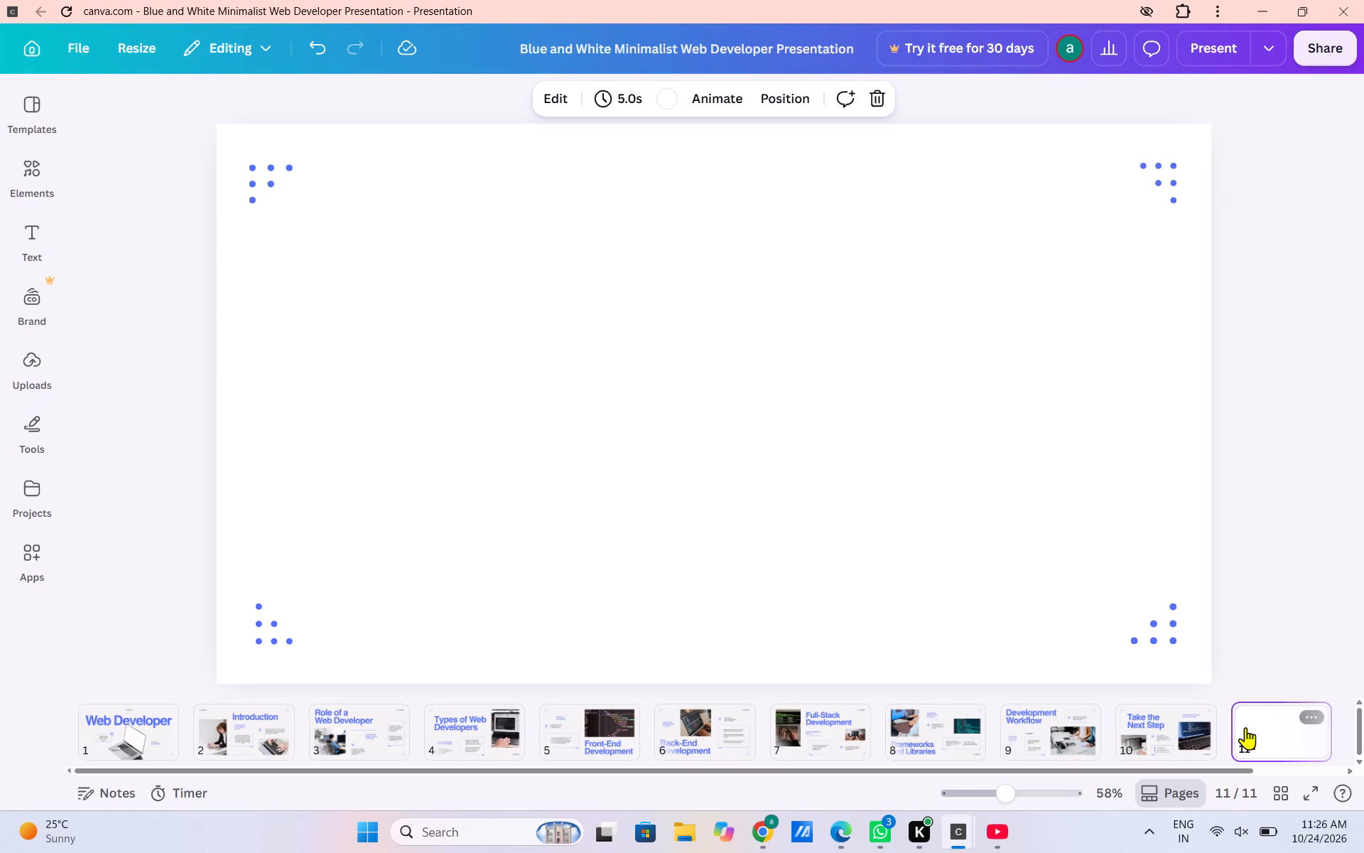
left_click(25, 227)
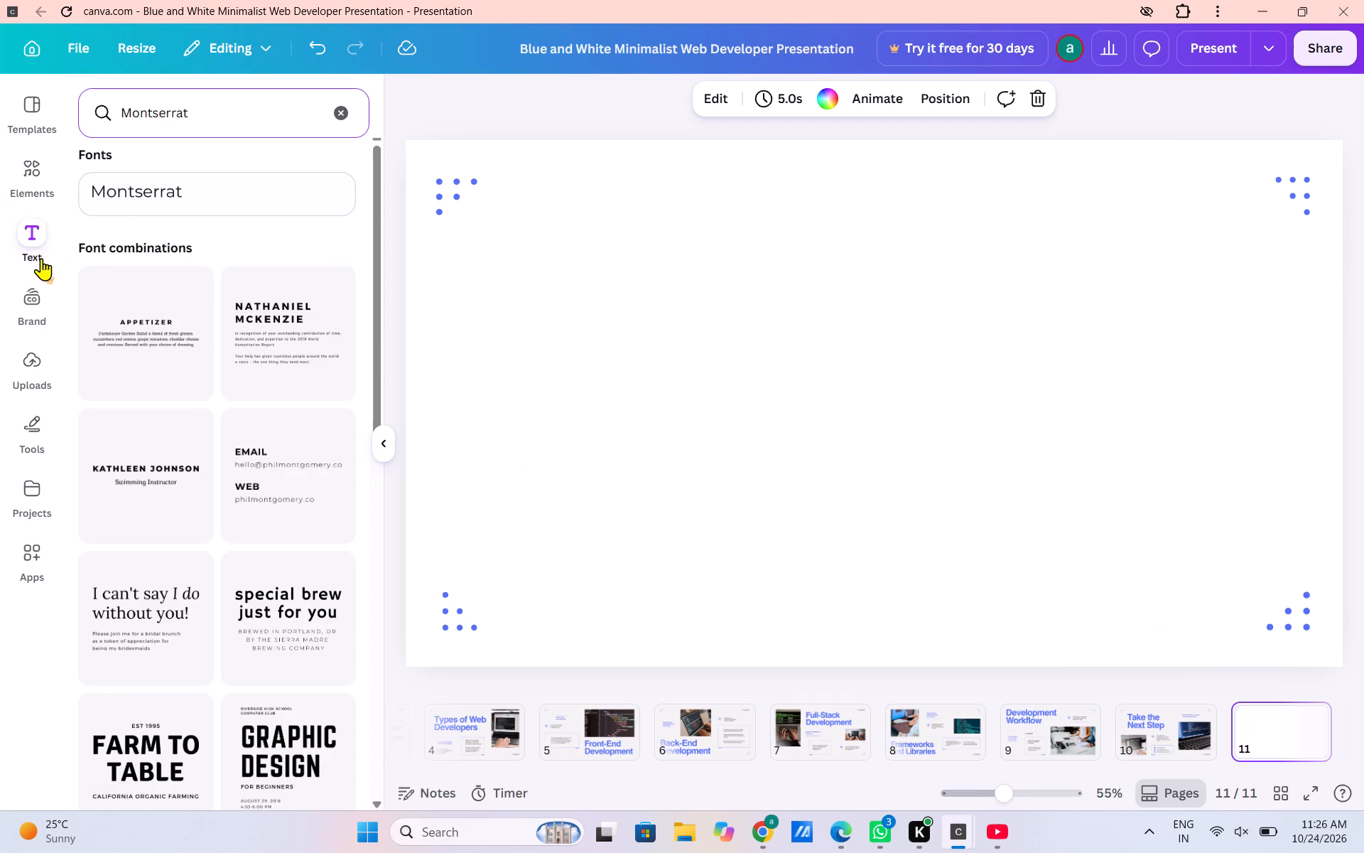
left_click(40, 254)
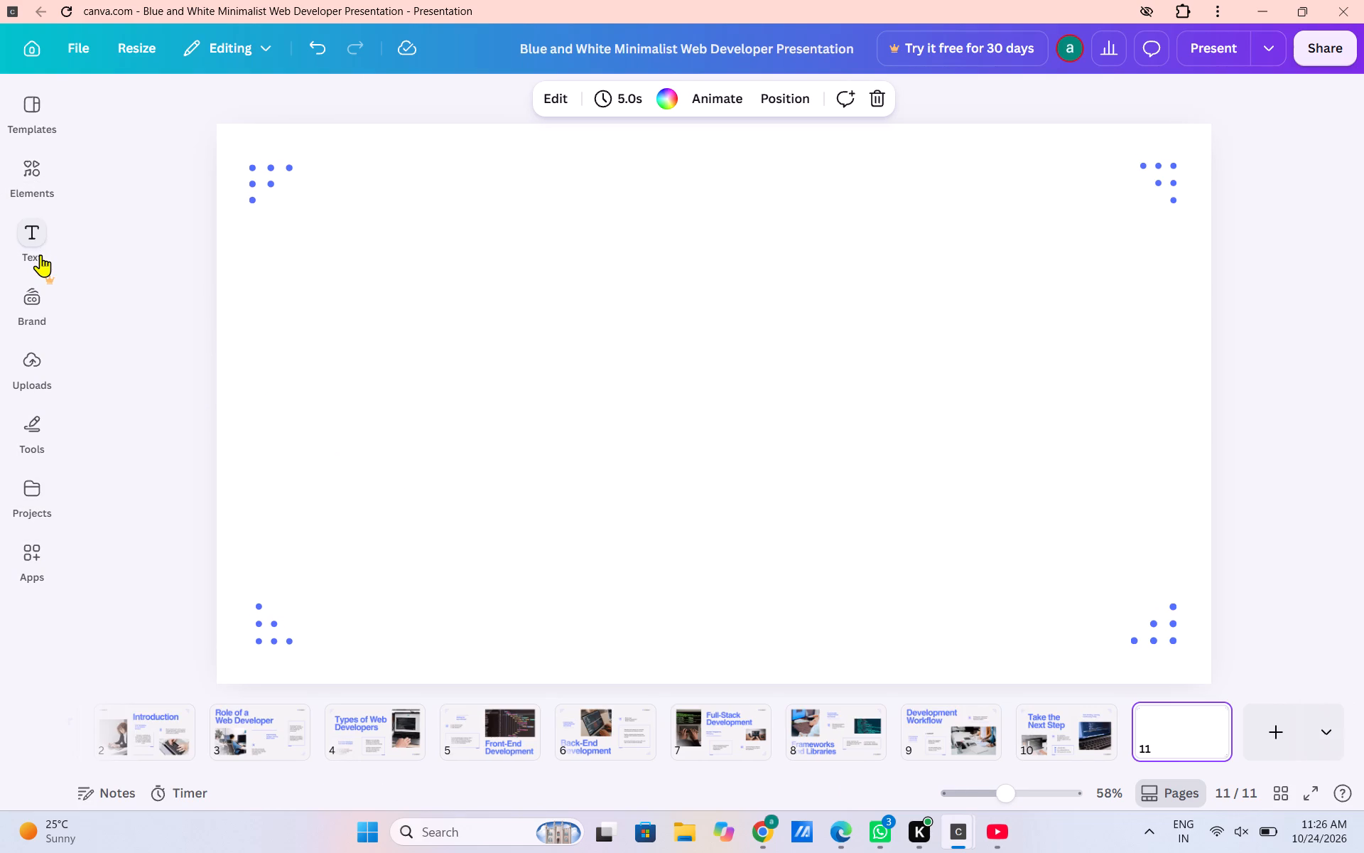
left_click(40, 254)
scroll(148, 379, "up", 5)
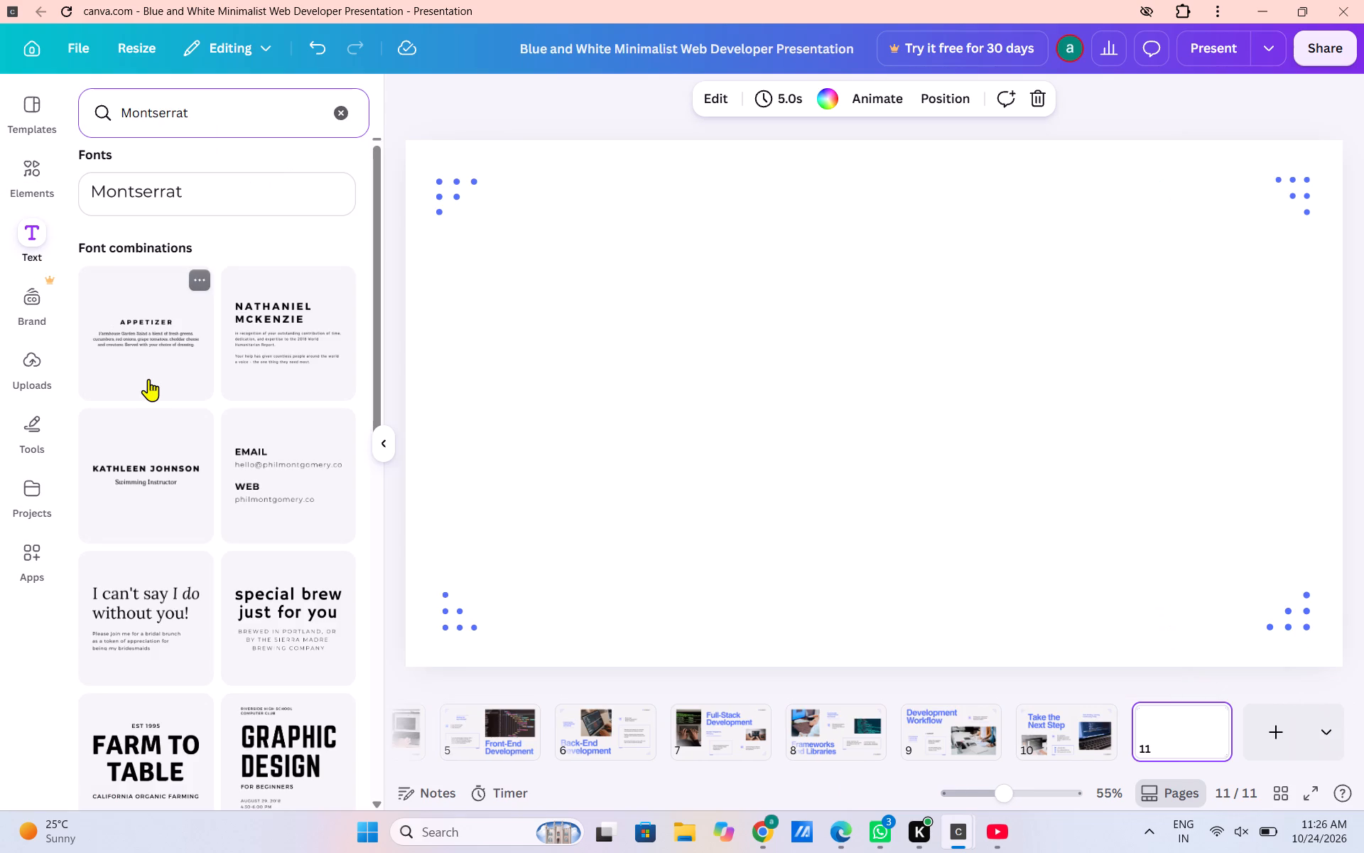
left_click(35, 198)
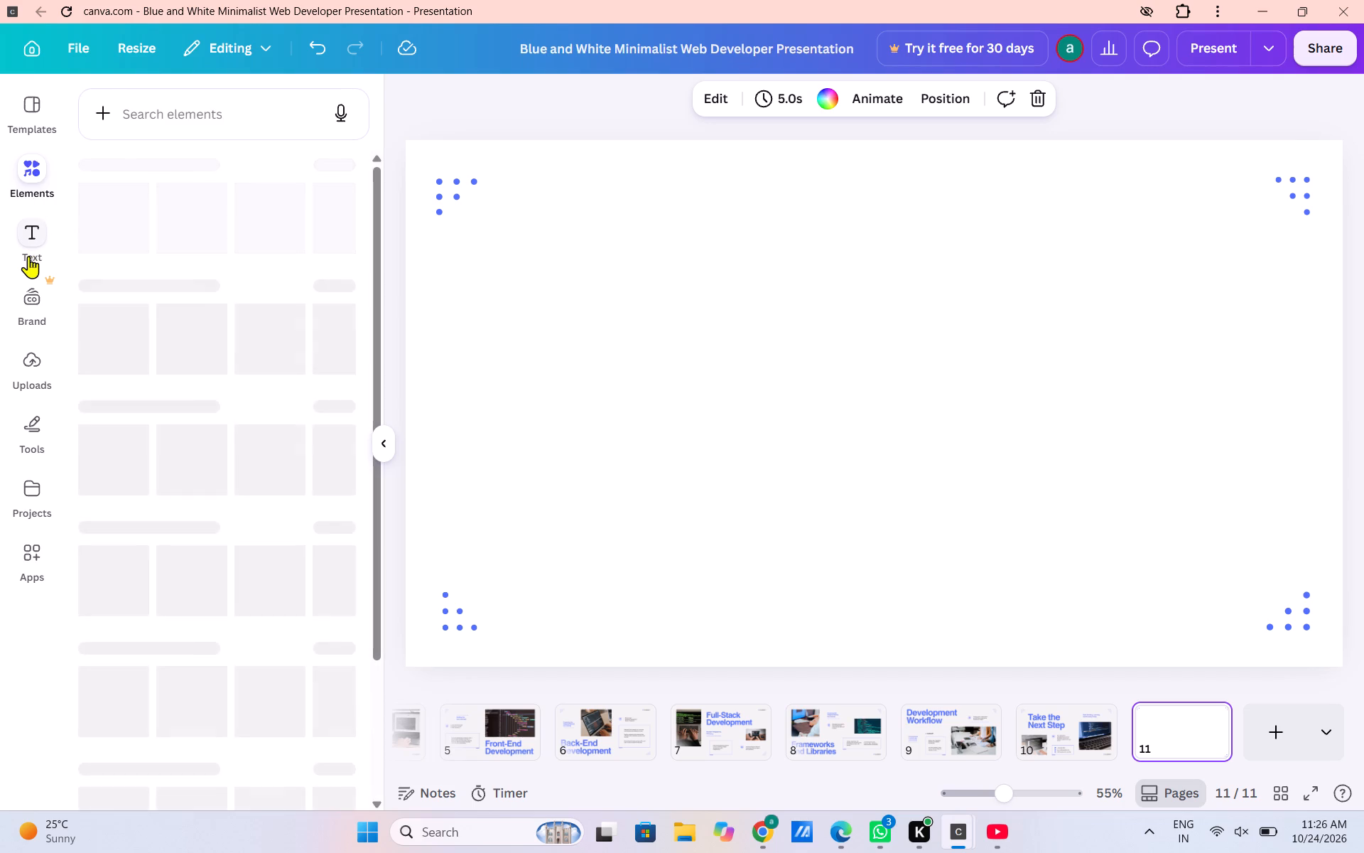
left_click(28, 256)
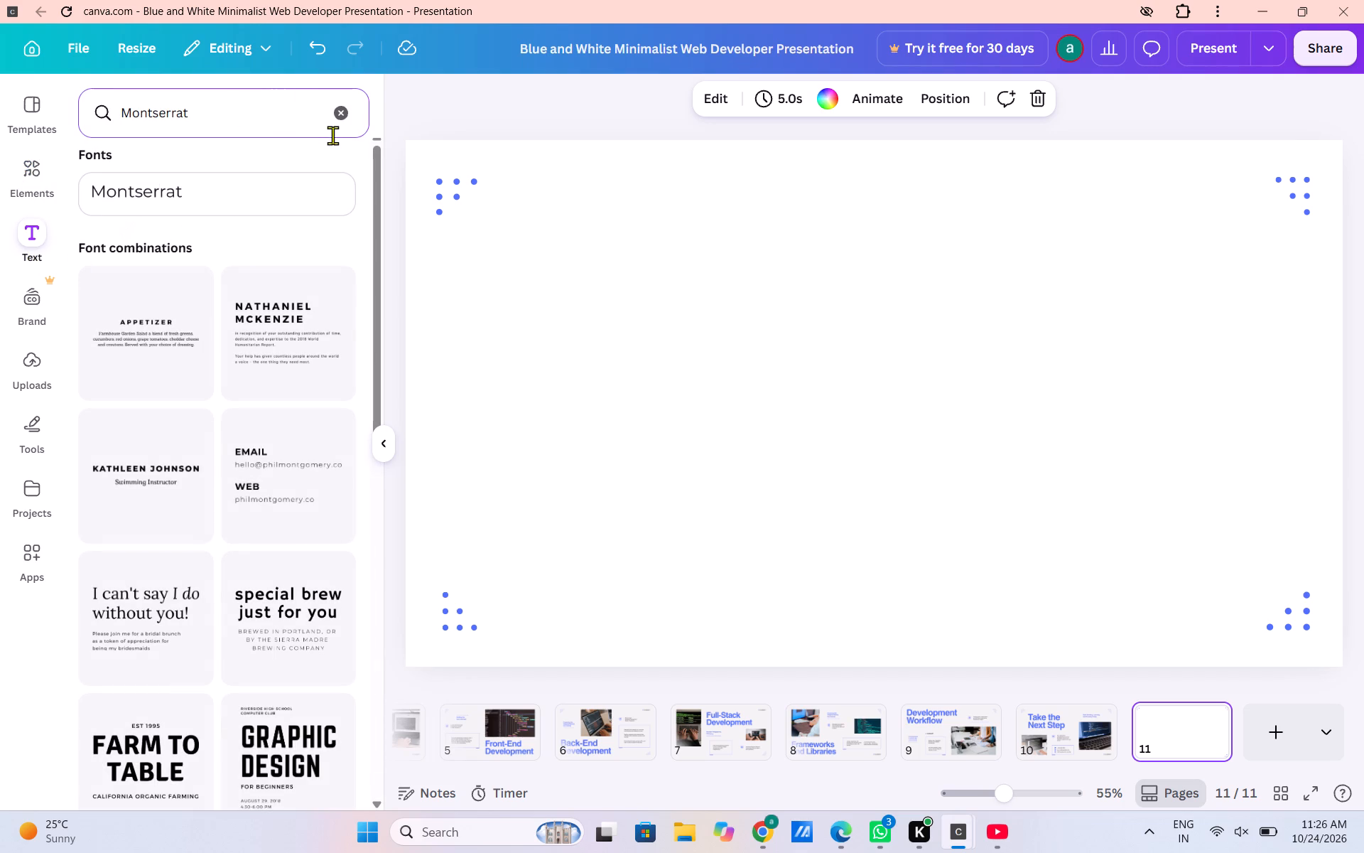
left_click(342, 113)
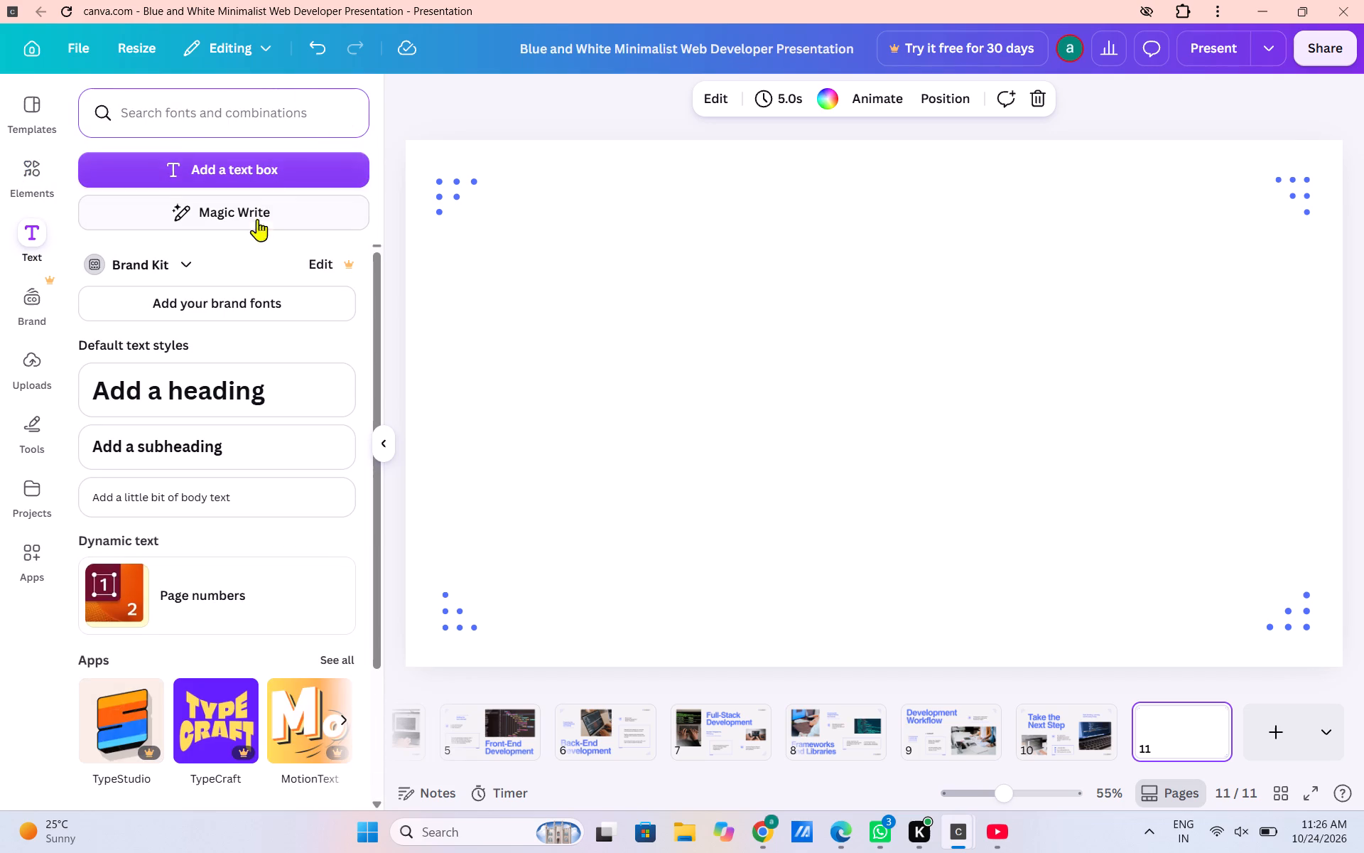
left_click(180, 461)
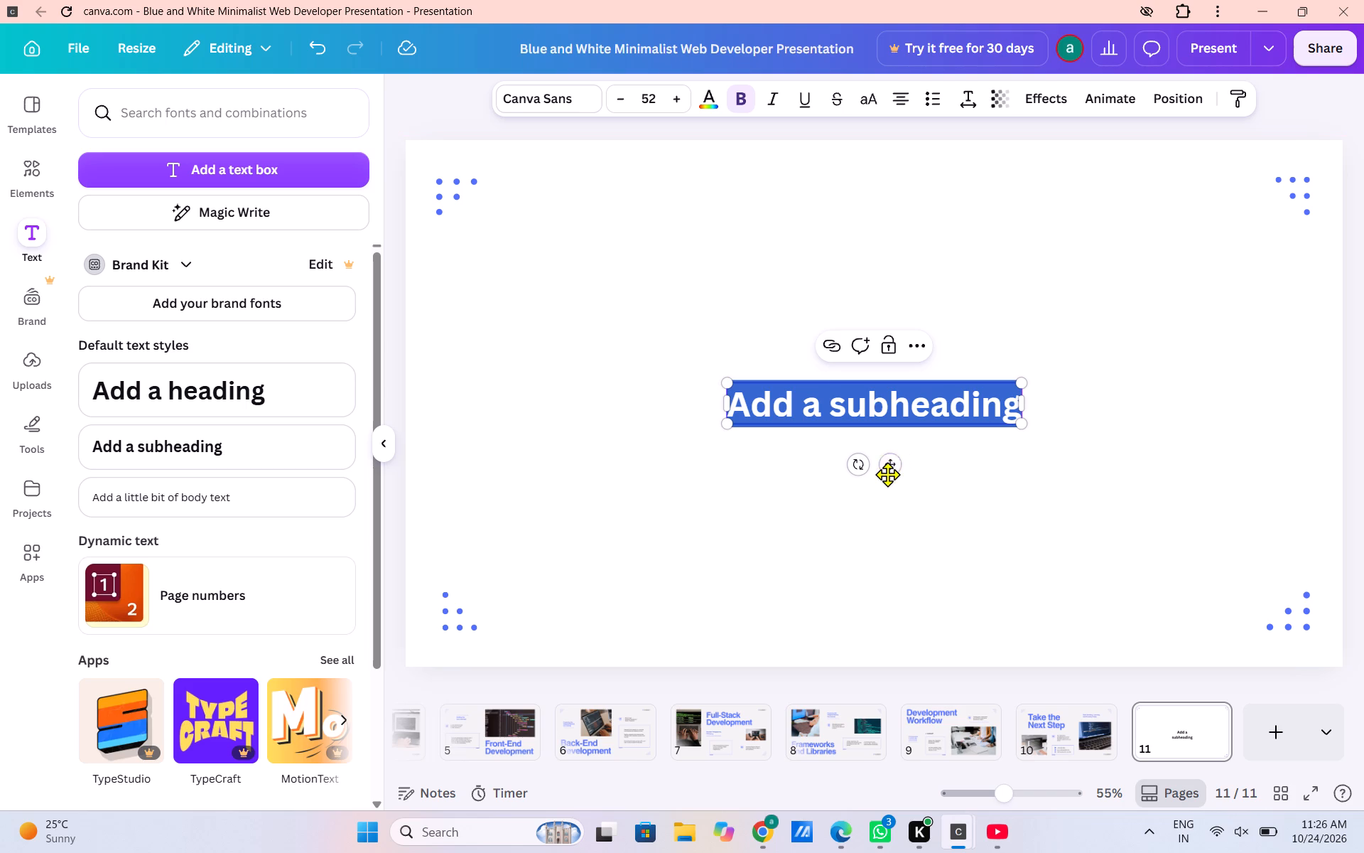
left_click_drag(887, 473, 801, 394)
Replace the placeholder text of the new subheading with "THANK YOU".
left_click(825, 339)
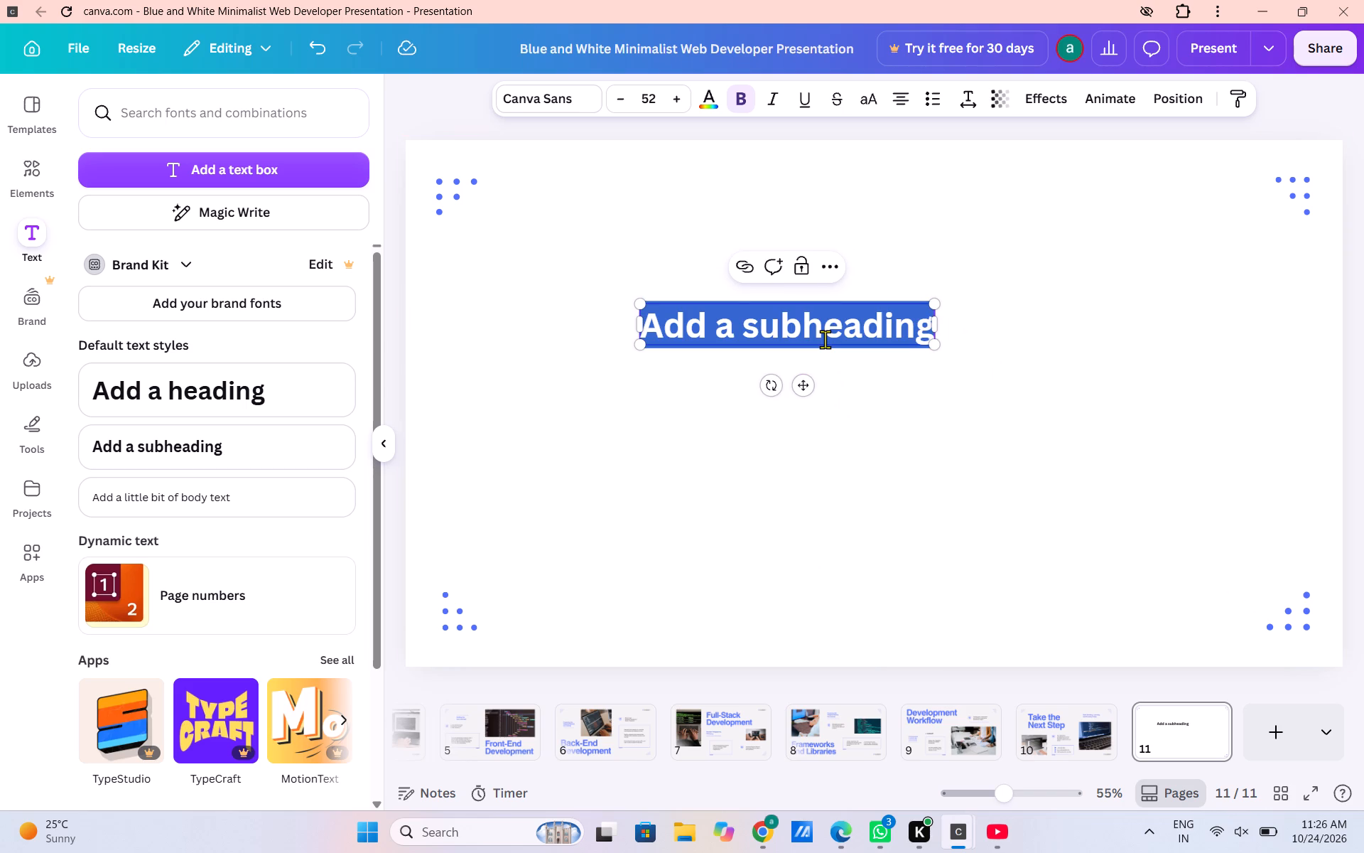
key("BackSpace")
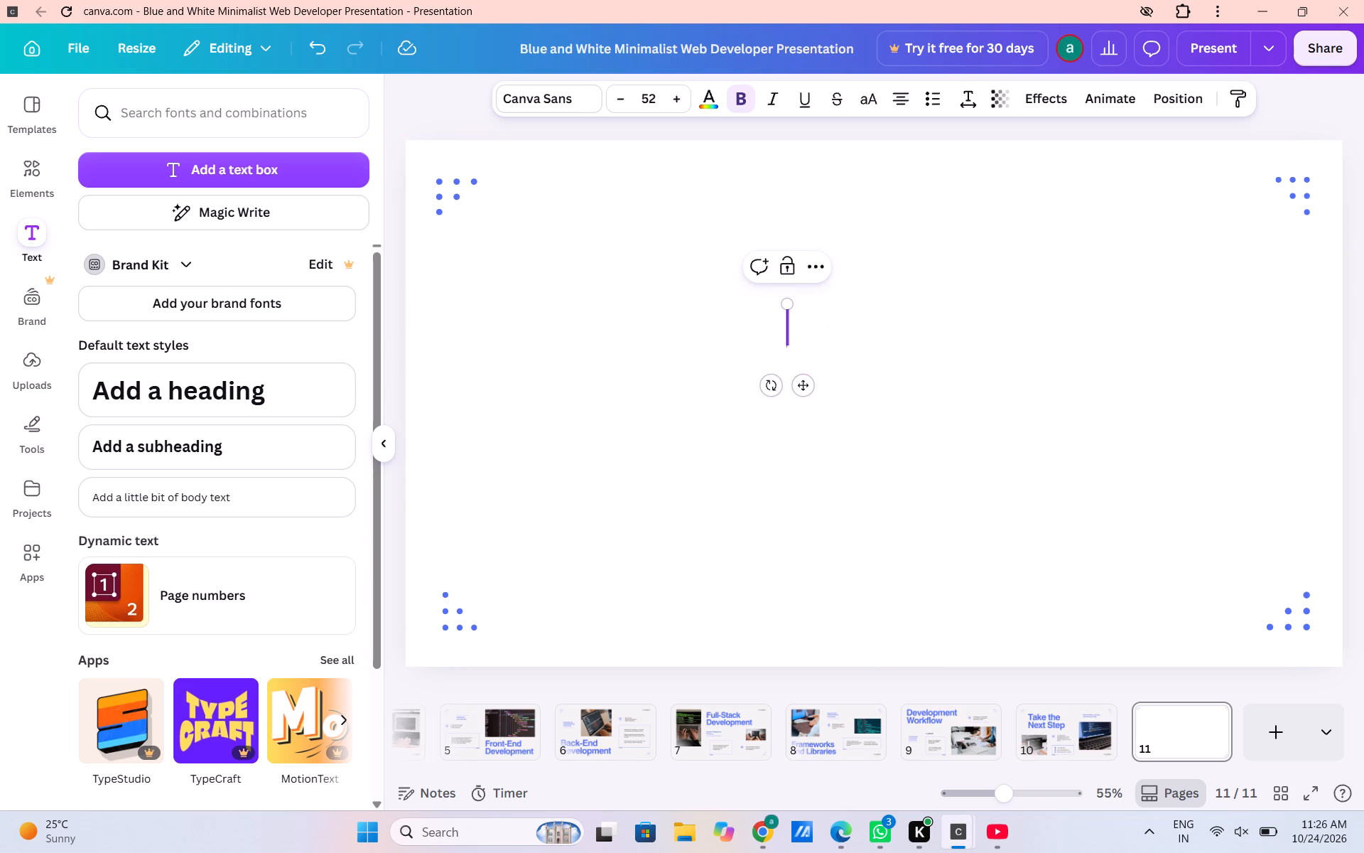
type("THANK")
key("space")
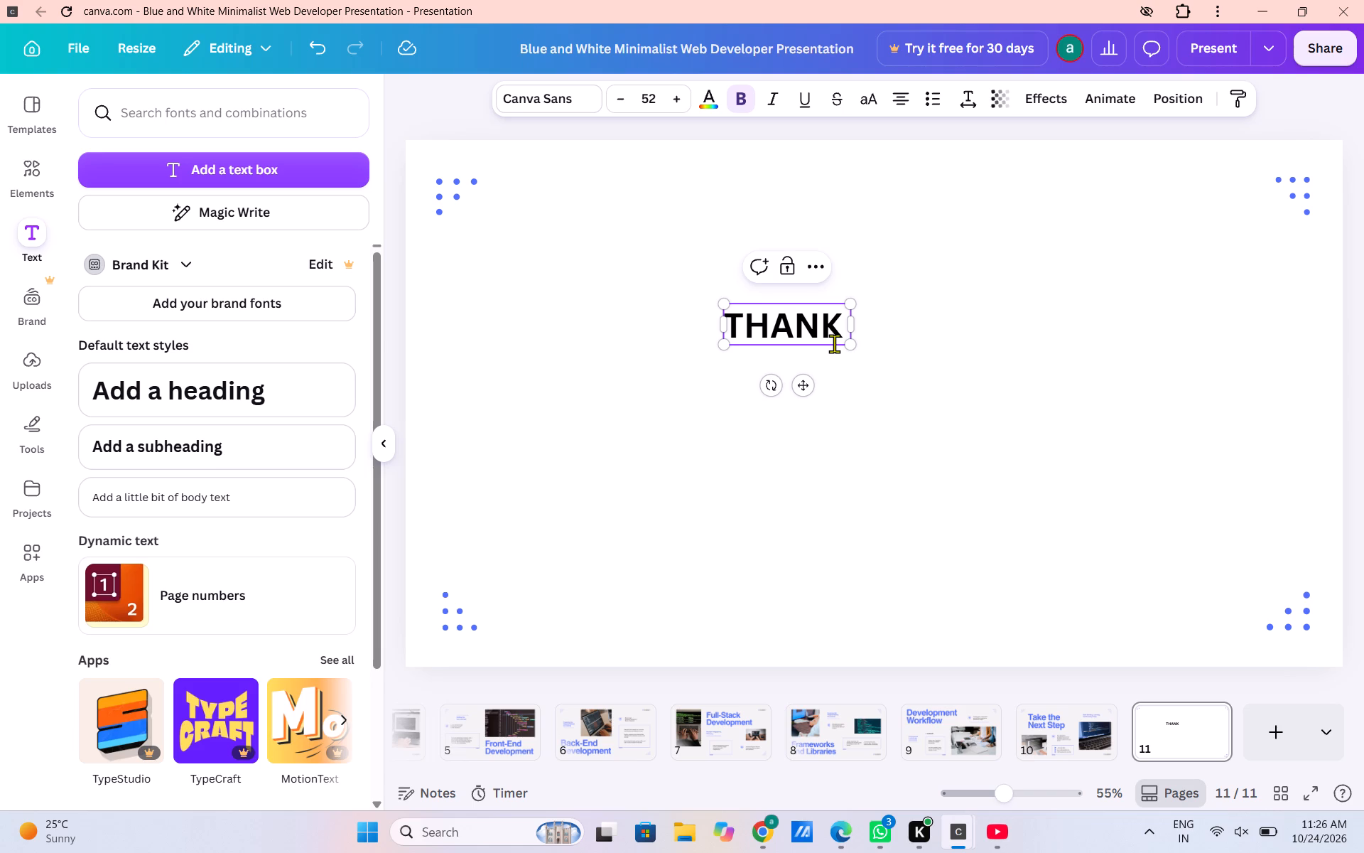
key("space")
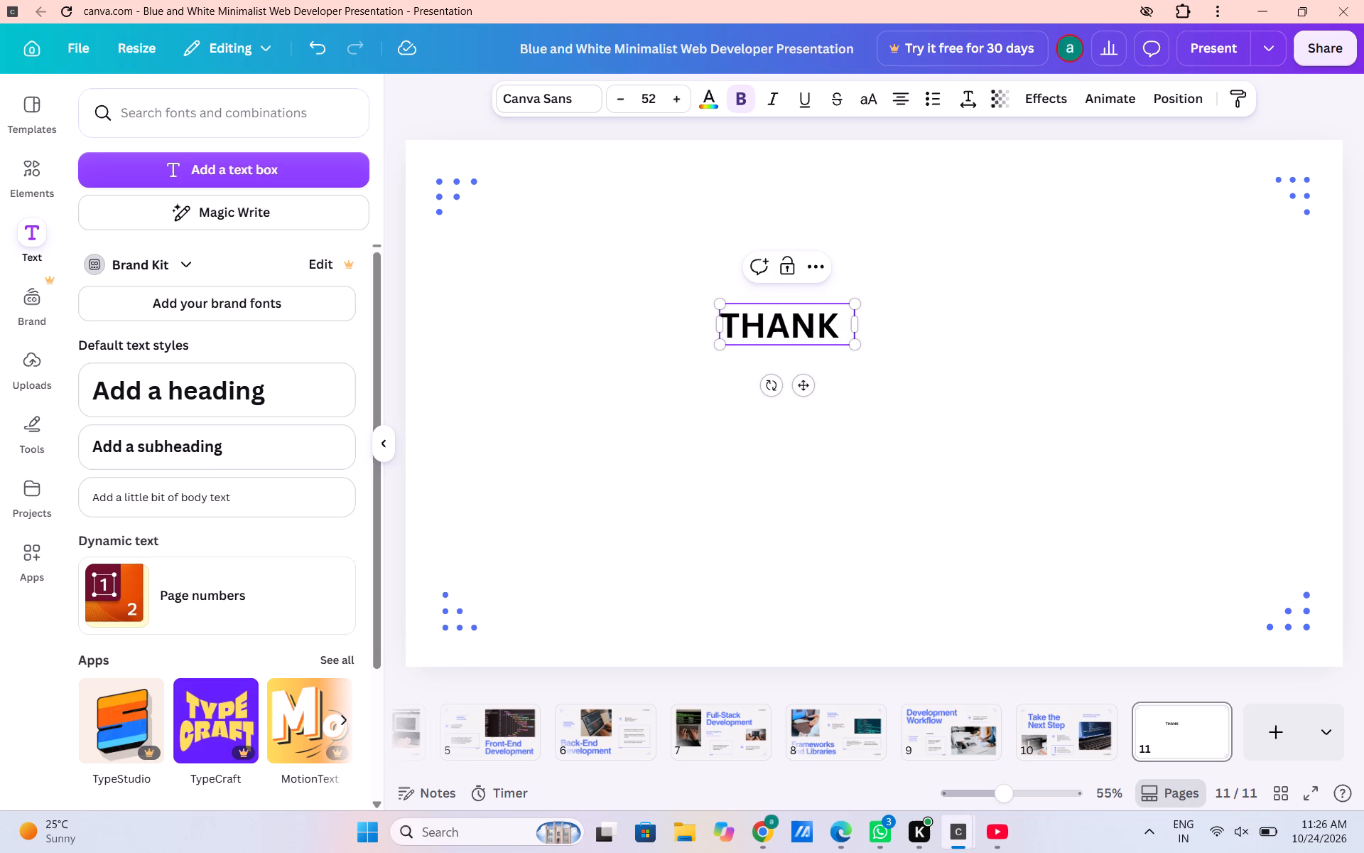
type("YOU")
key("space")
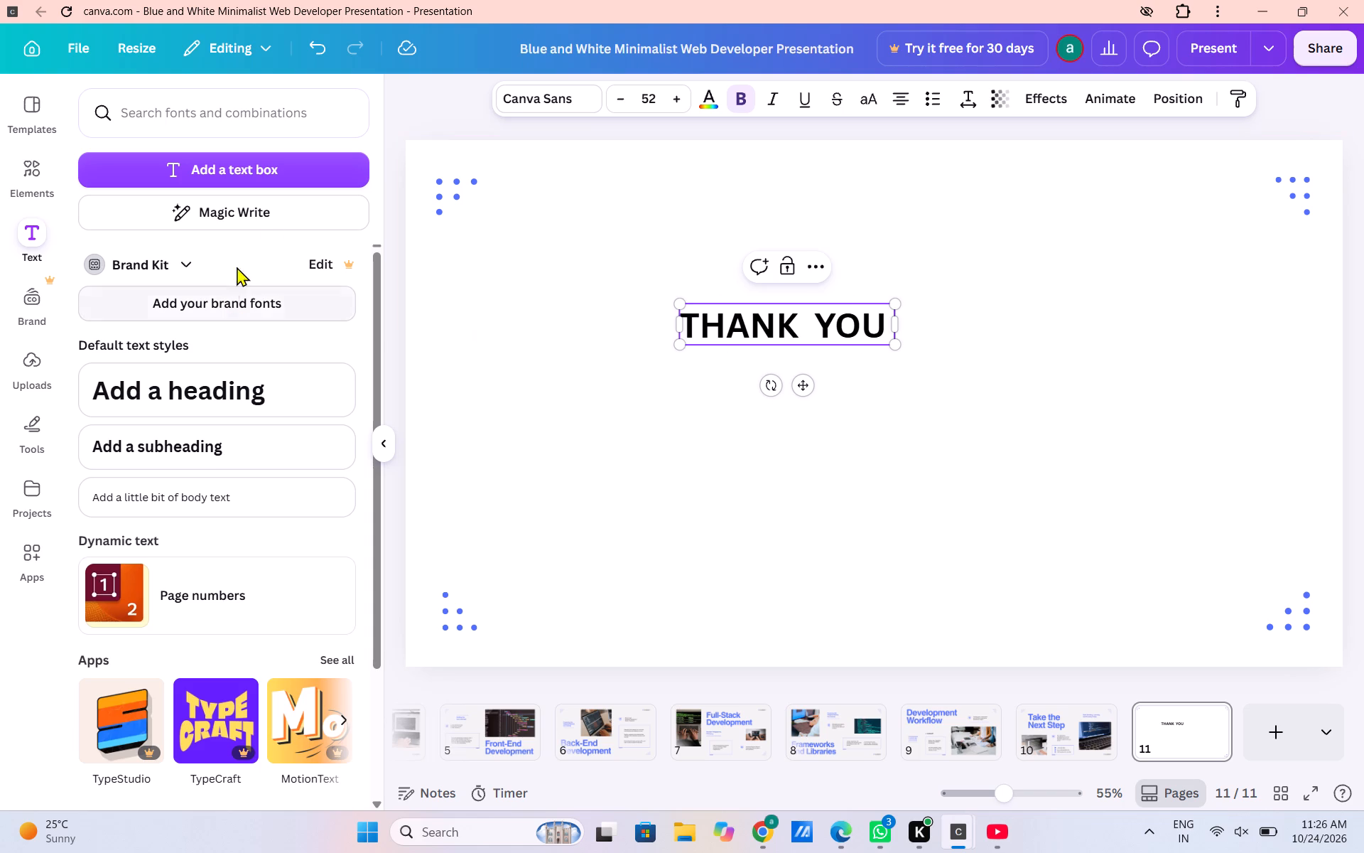
Colour the whole THANK YOU text vivid blue (#5170ff).
left_click(710, 102)
left_click(173, 235)
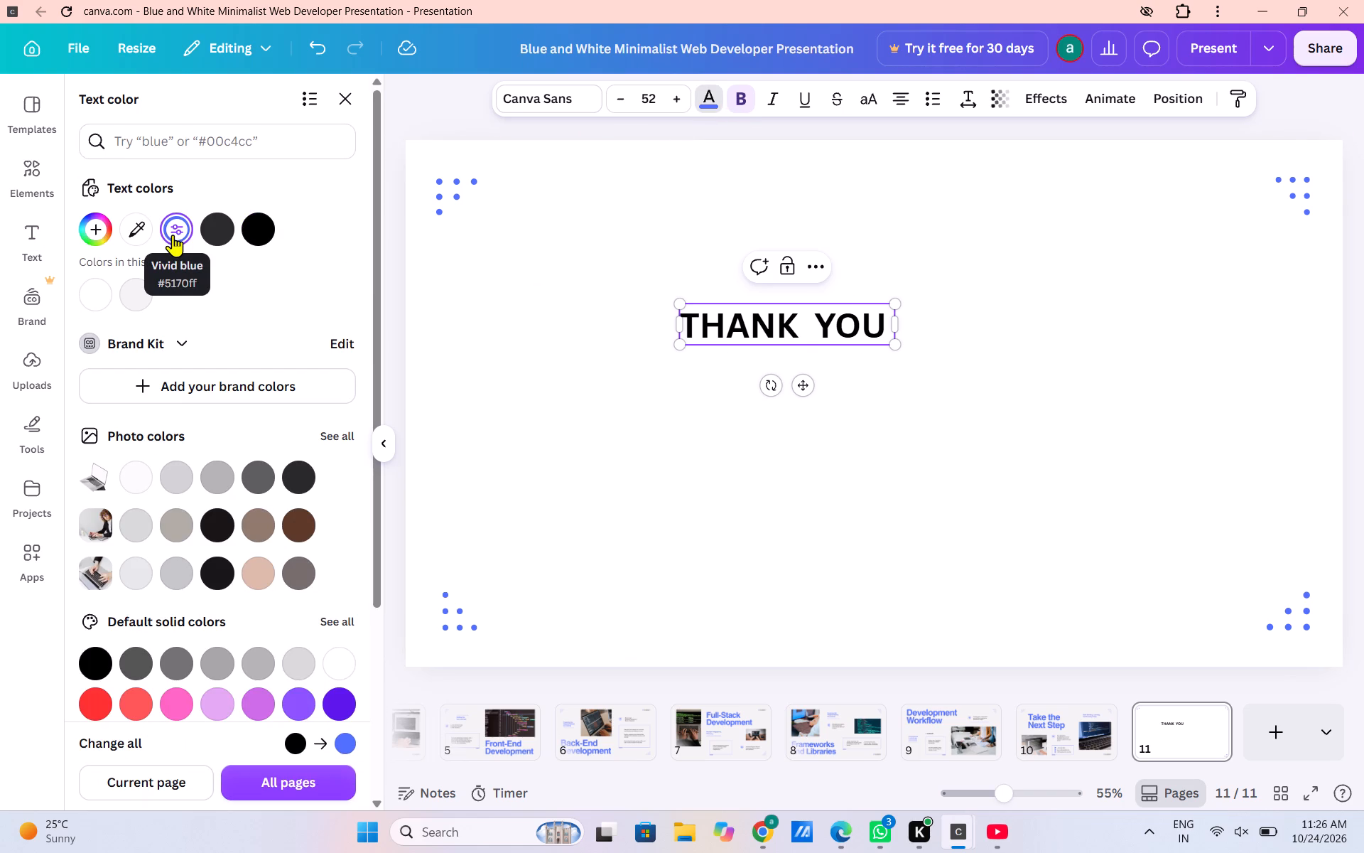
left_click(790, 337)
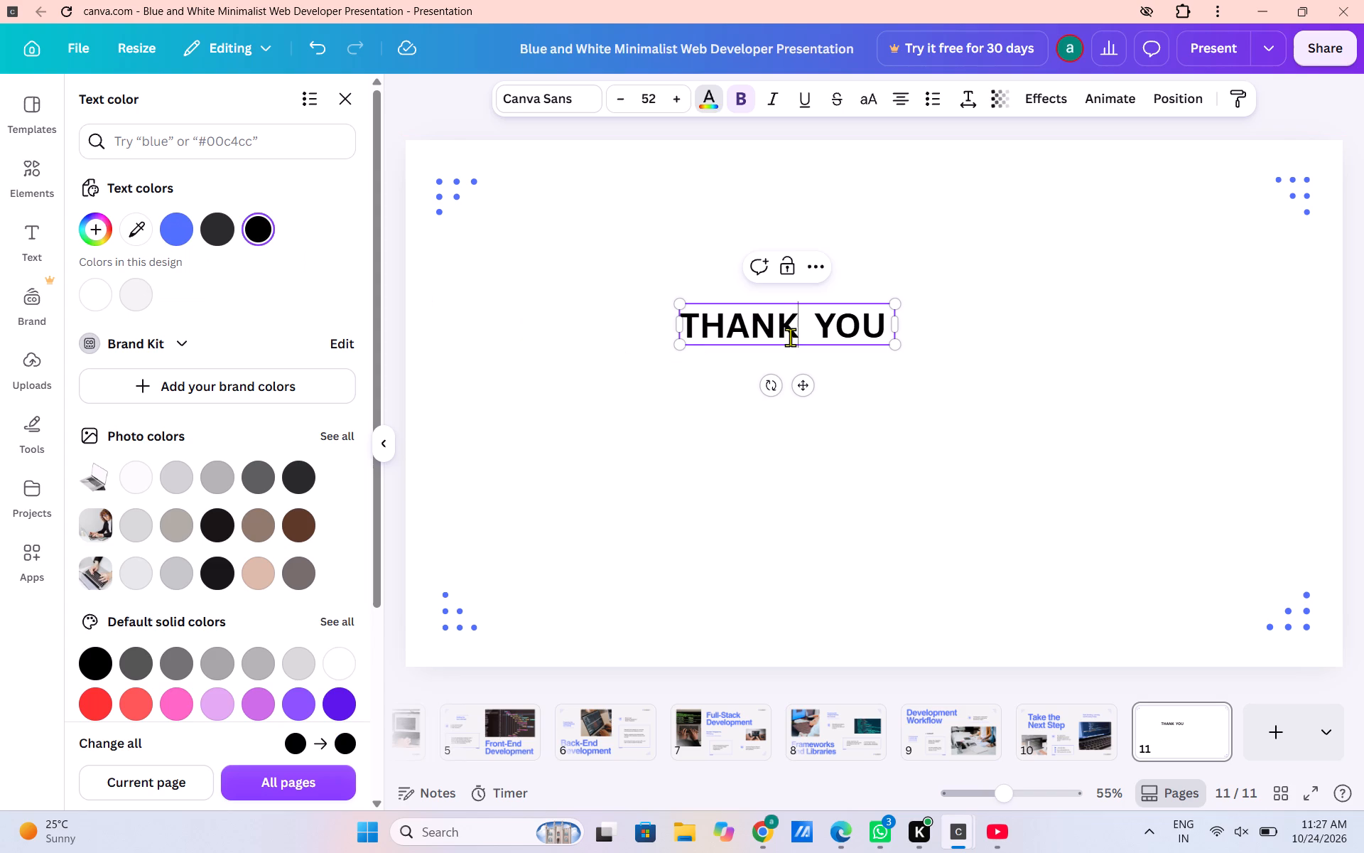
key("ctrl+a")
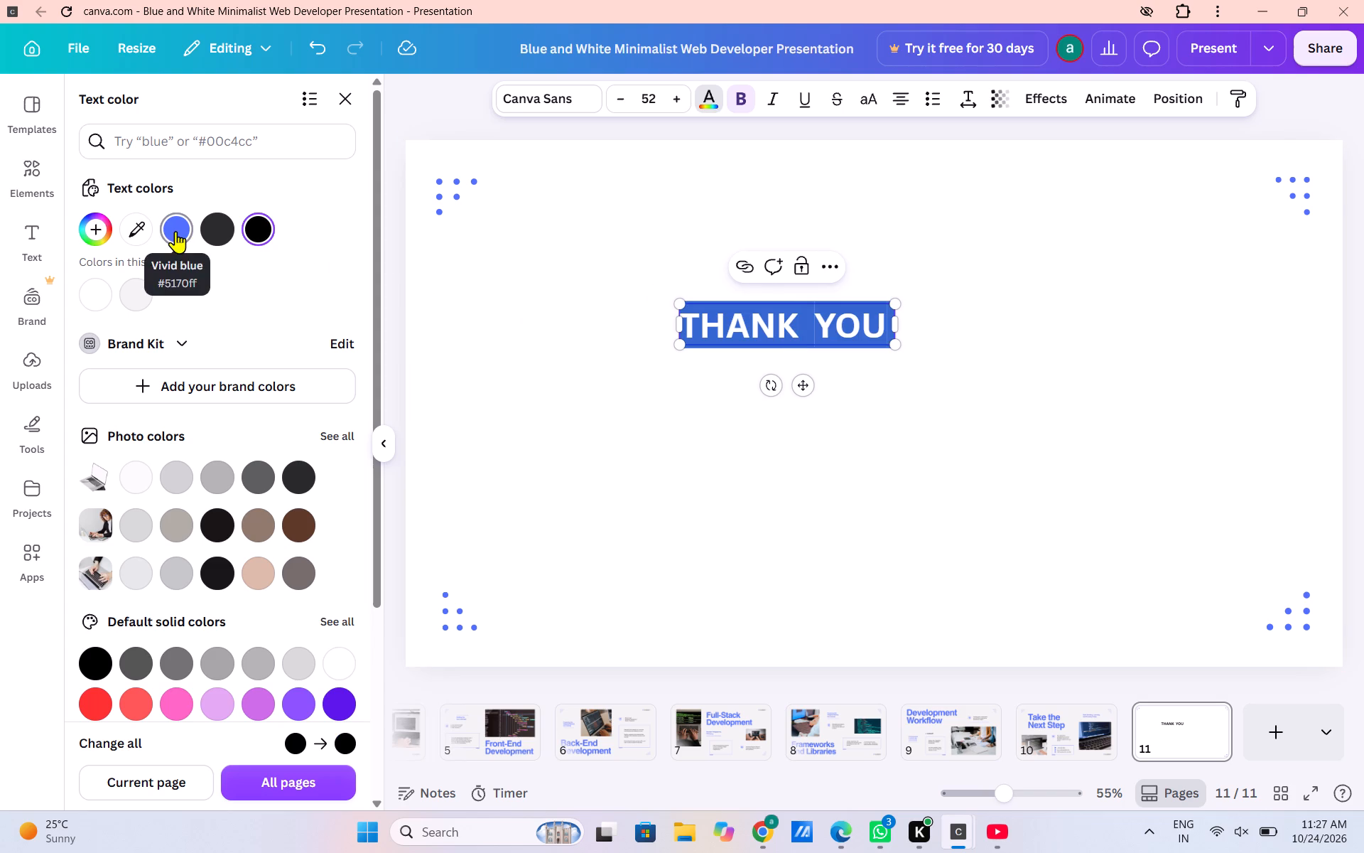
left_click(175, 231)
left_click(878, 405)
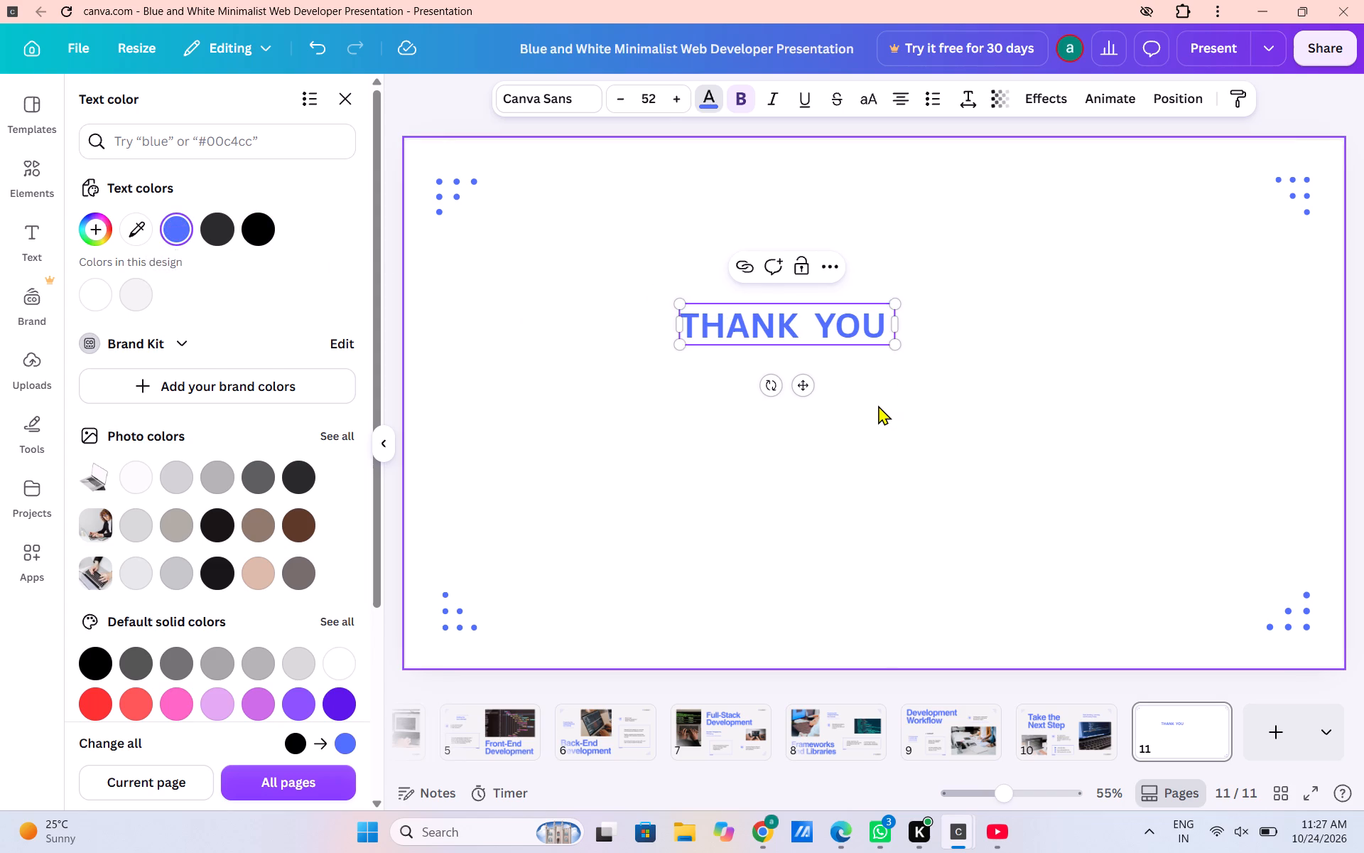
Move the THANK YOU text to the upper-left area of the slide and enlarge it to a font size of about 64.
left_click(808, 335)
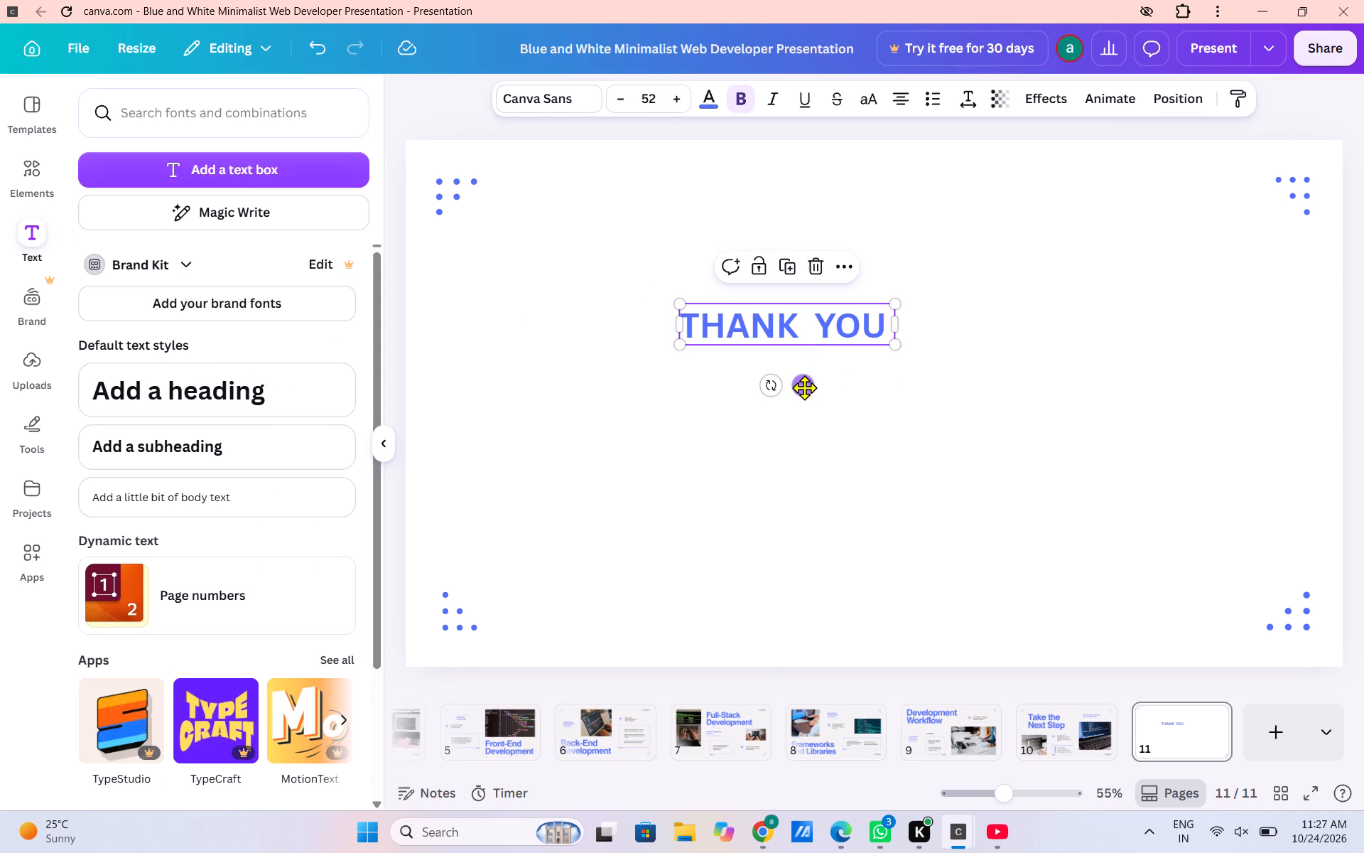
left_click_drag(804, 388, 656, 316)
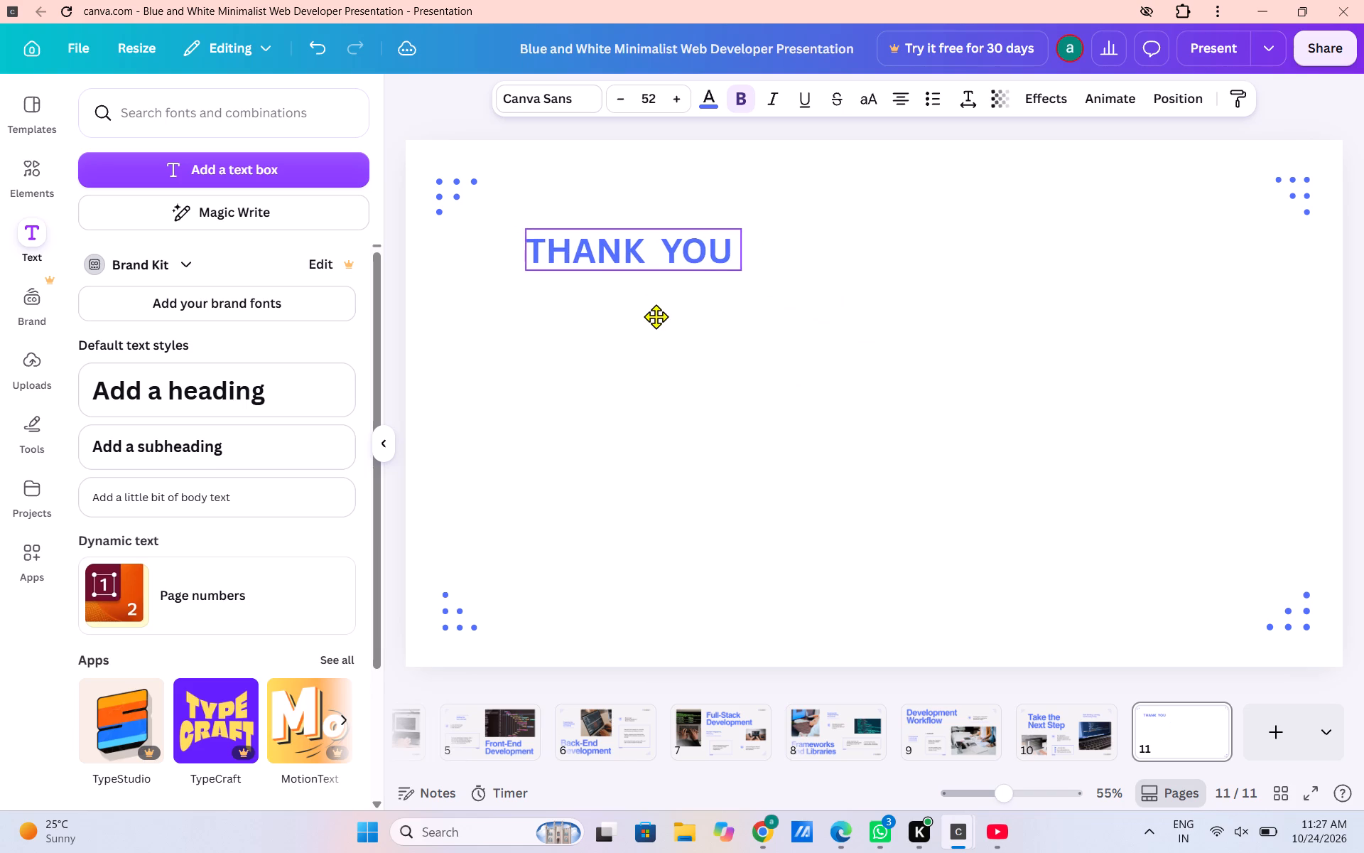
left_click_drag(656, 316, 661, 321)
left_click_drag(661, 321, 654, 320)
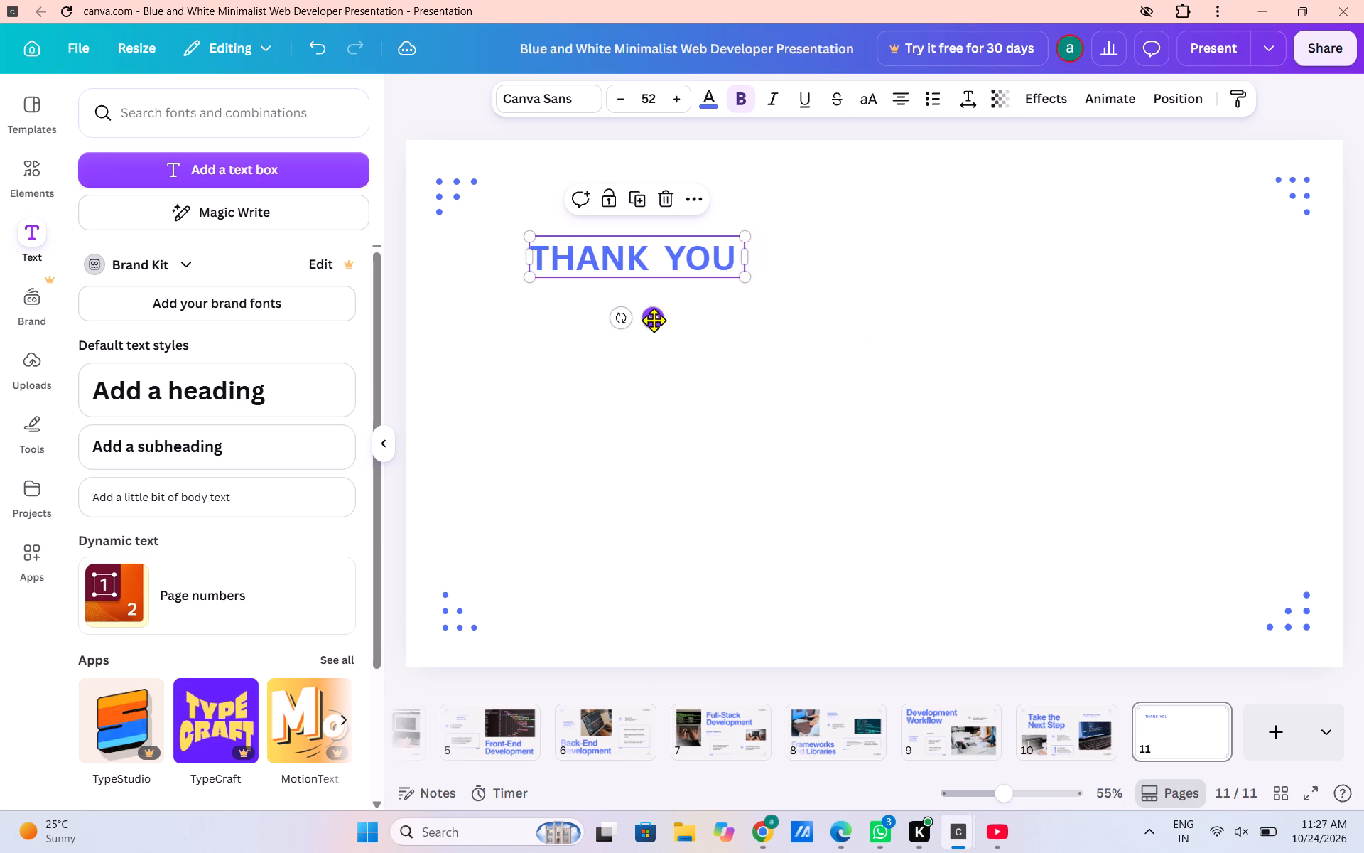
left_click_drag(743, 279, 787, 298)
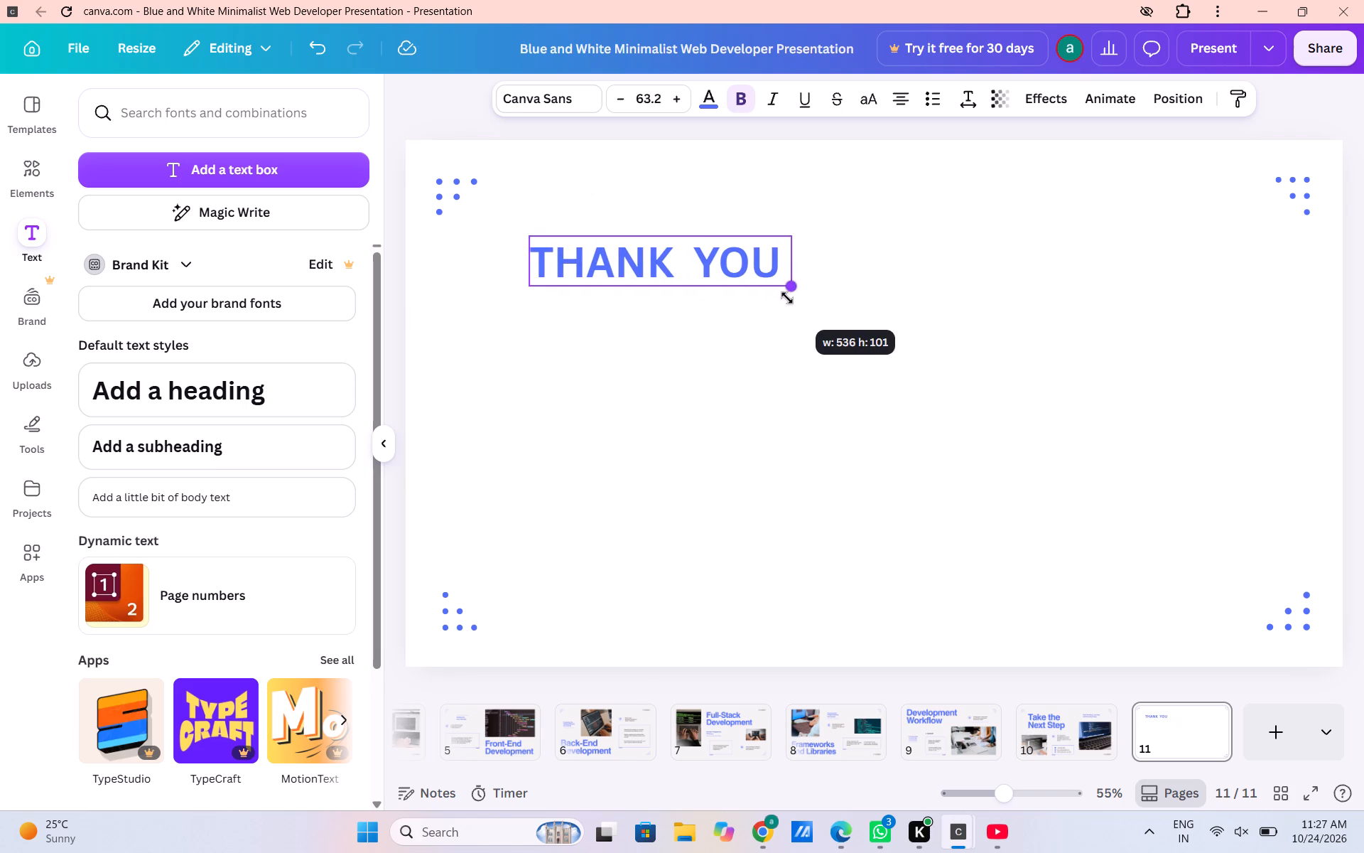
left_click_drag(787, 298, 793, 303)
left_click(784, 363)
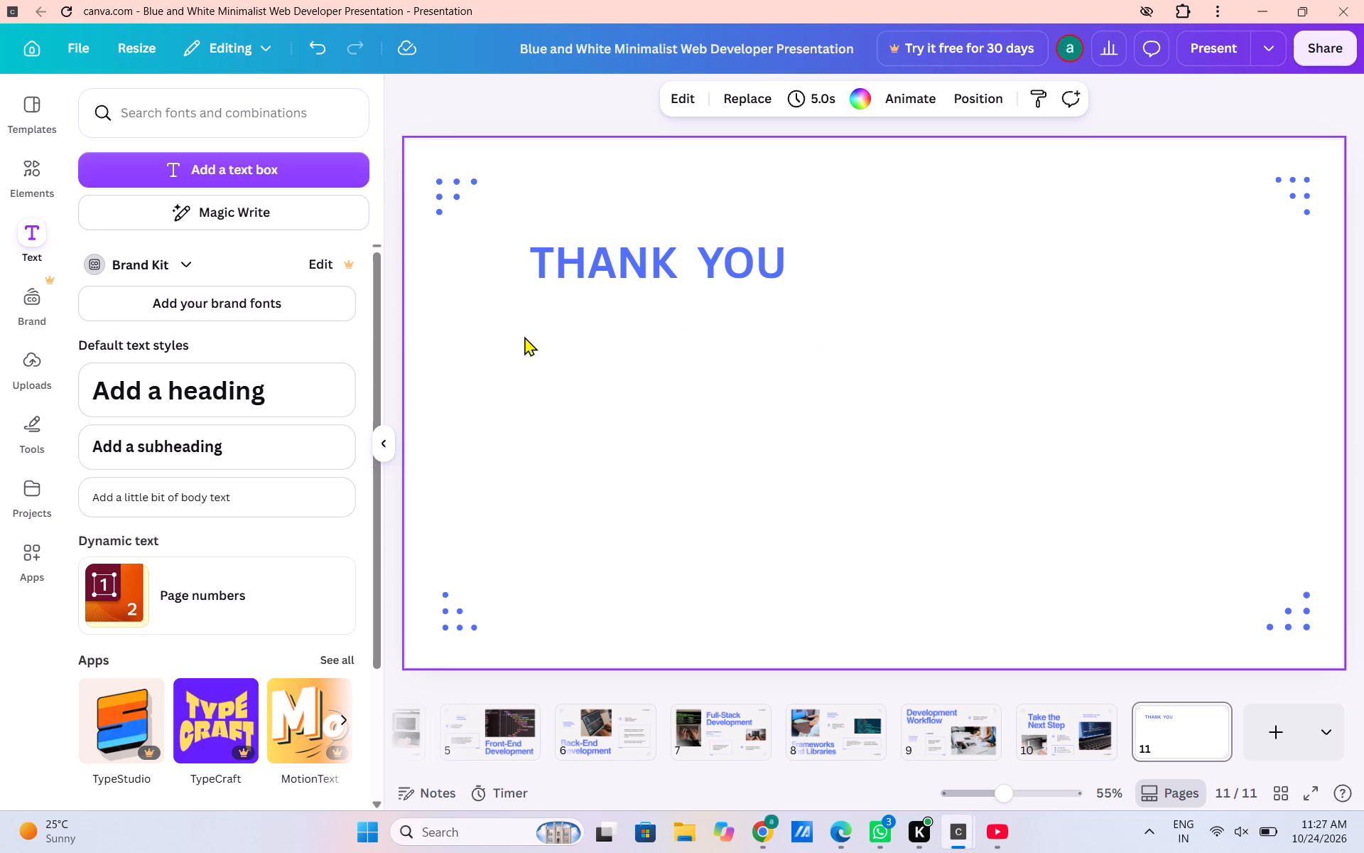
left_click(558, 334)
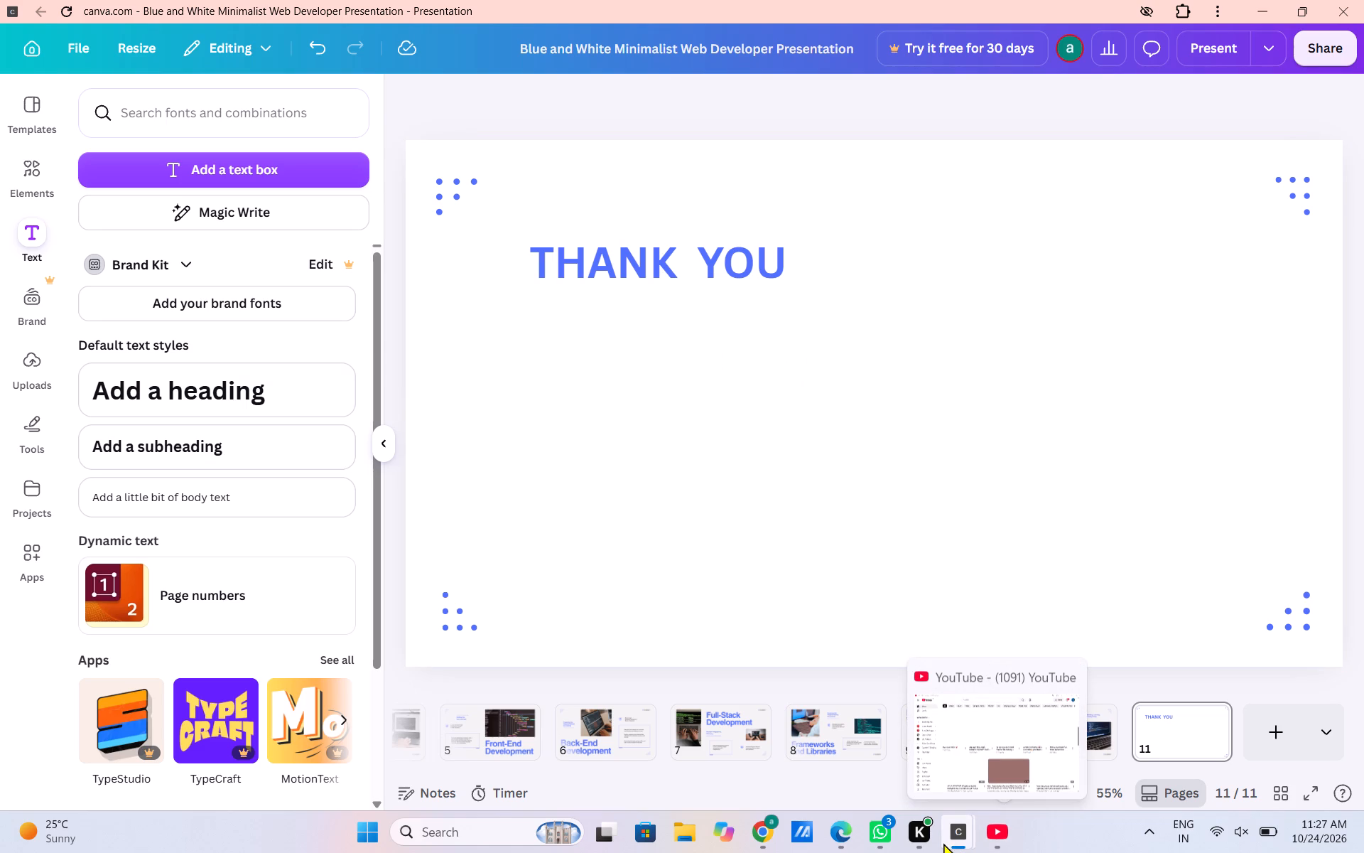
Switch to the Black and White Simple Modern Website Development Presentation and copy the full email line from the contact details on page 10.
left_click(1097, 735)
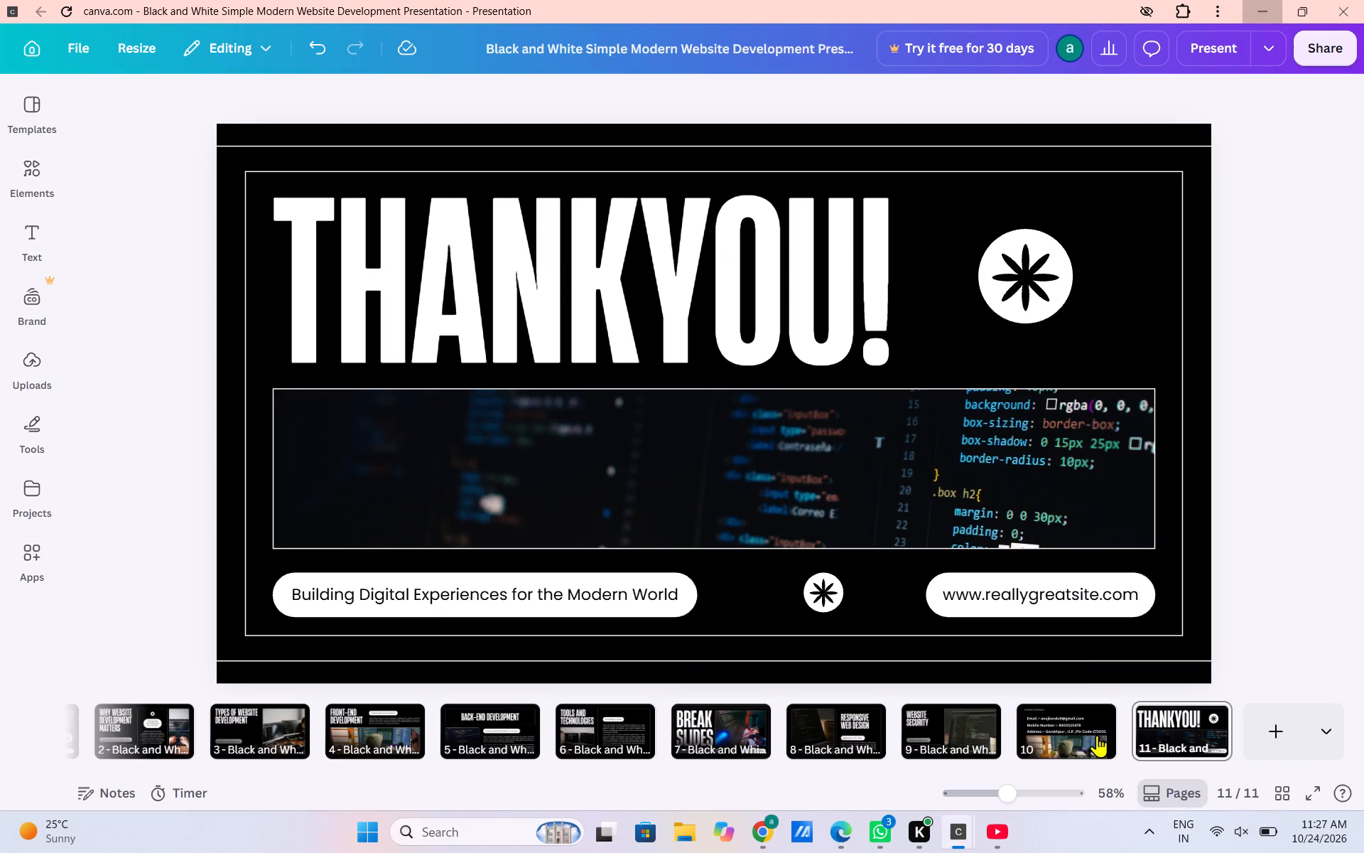
scroll(894, 484, "right", 4)
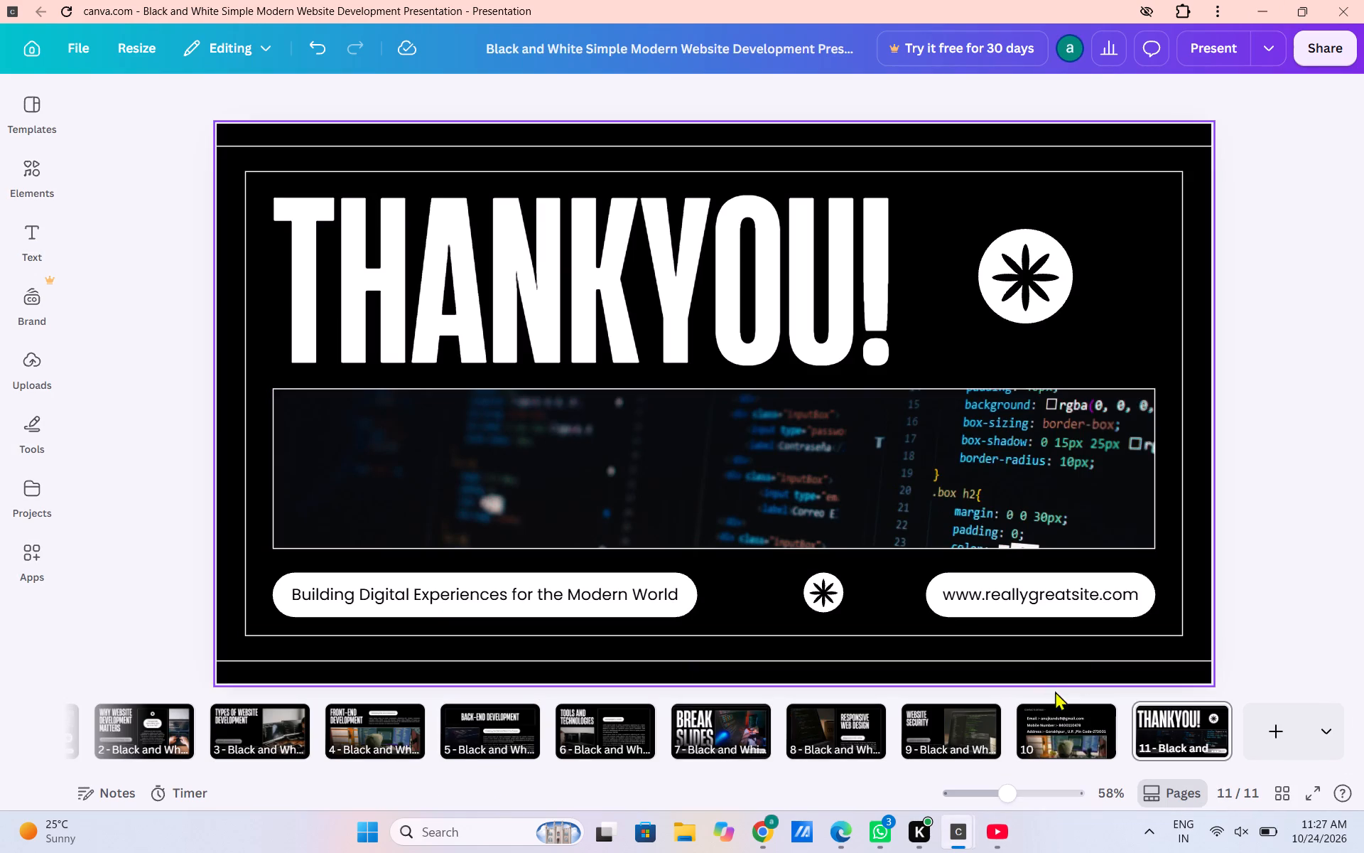
left_click(1052, 739)
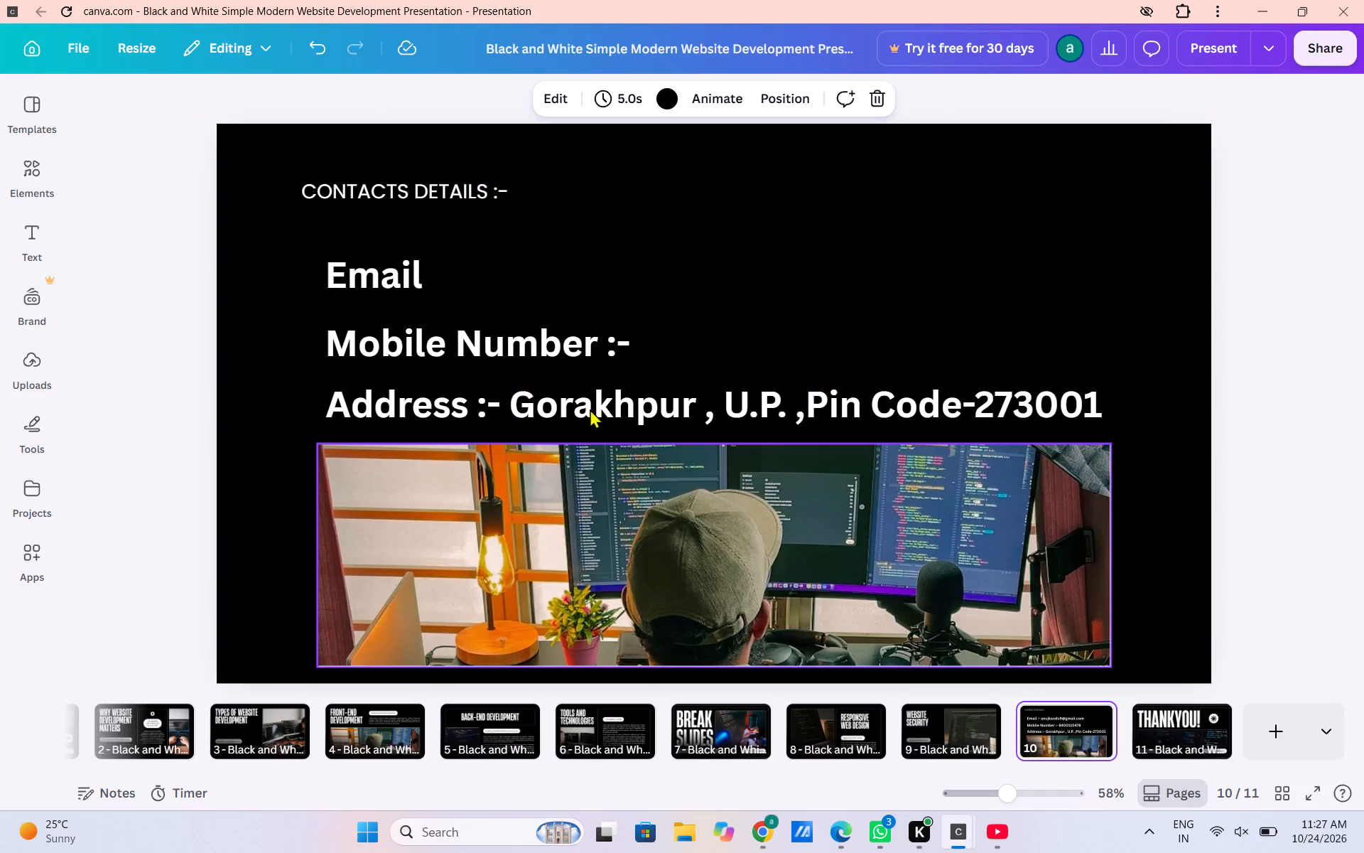
left_click(360, 262)
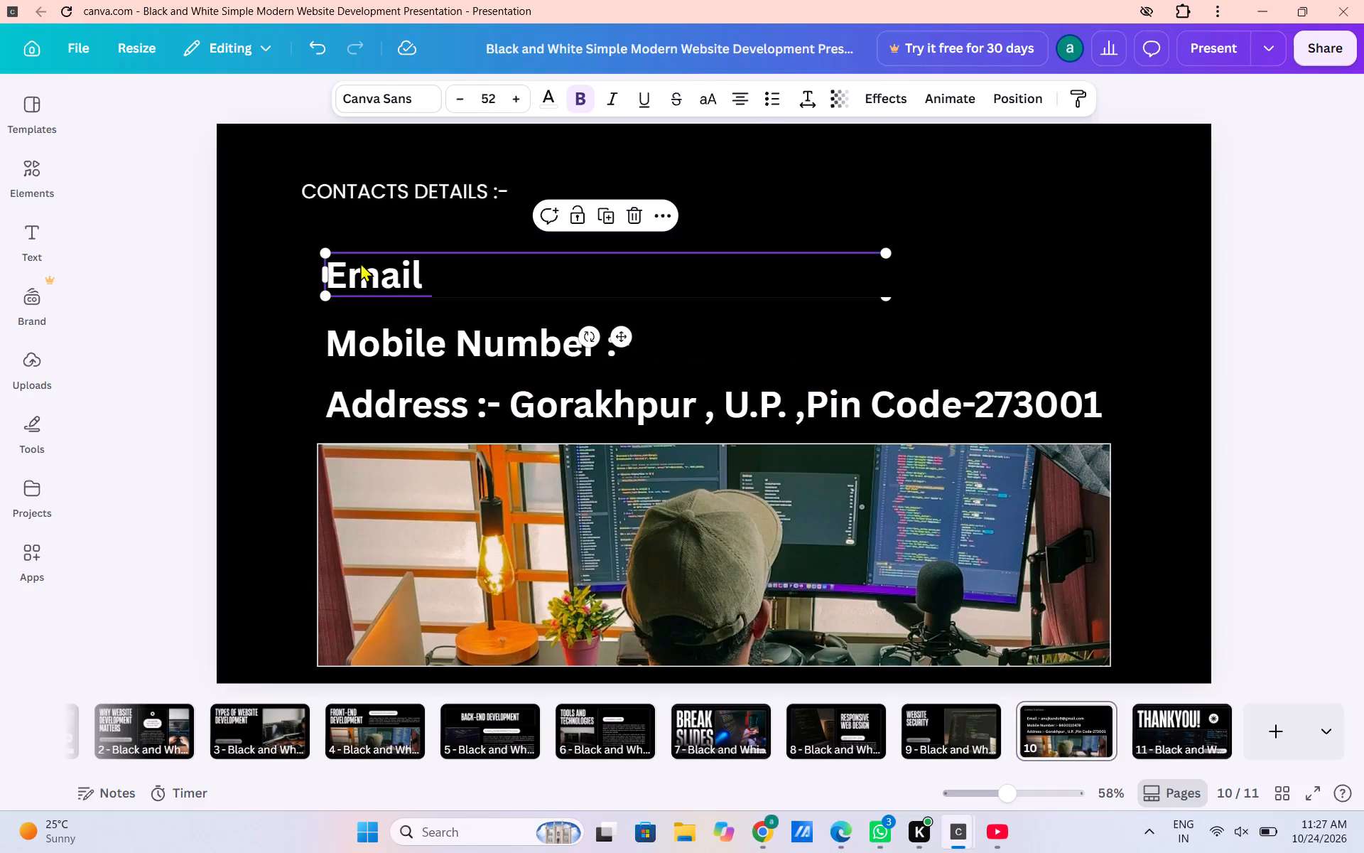
key("ctrl+a")
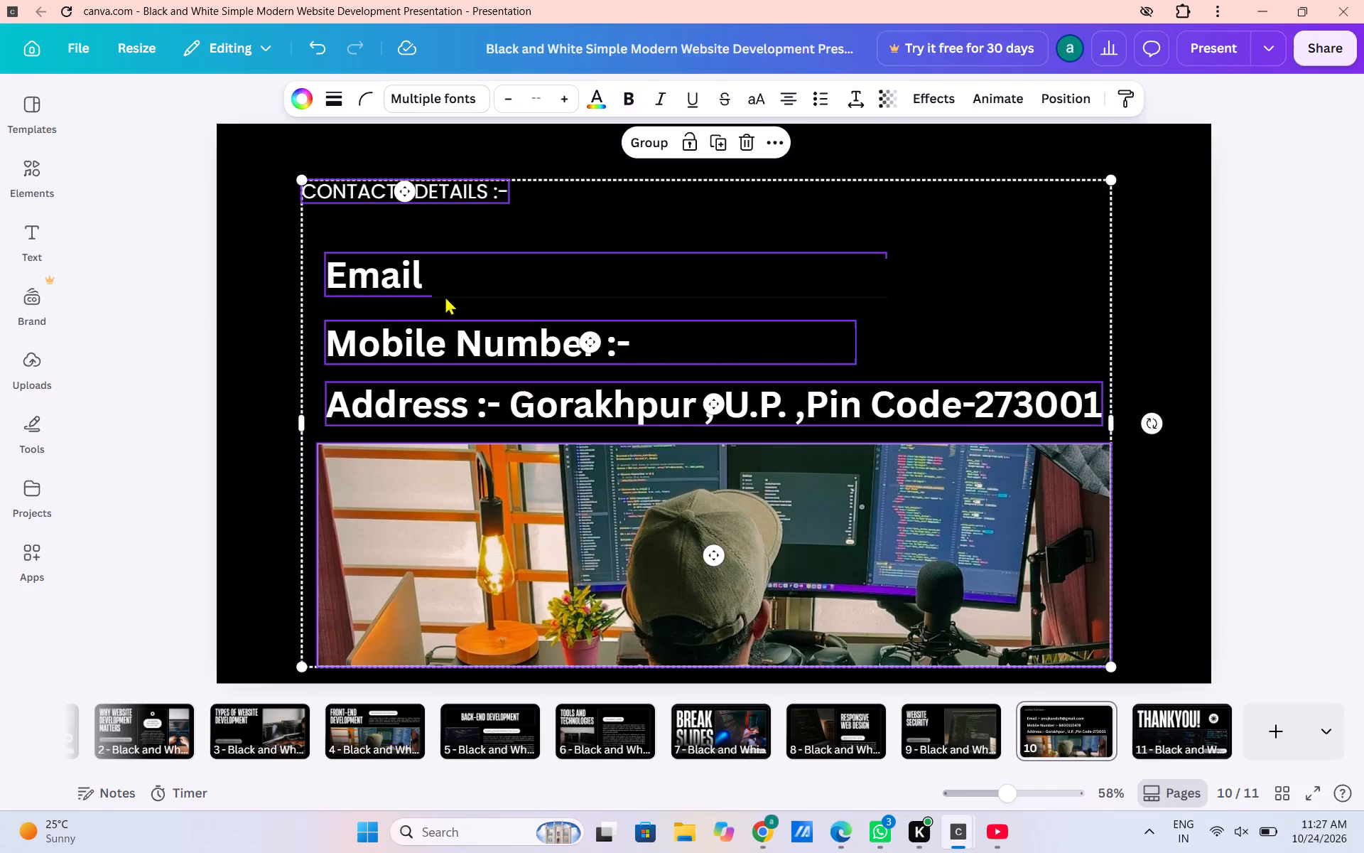
left_click(445, 296)
left_click(449, 274)
left_click(951, 291)
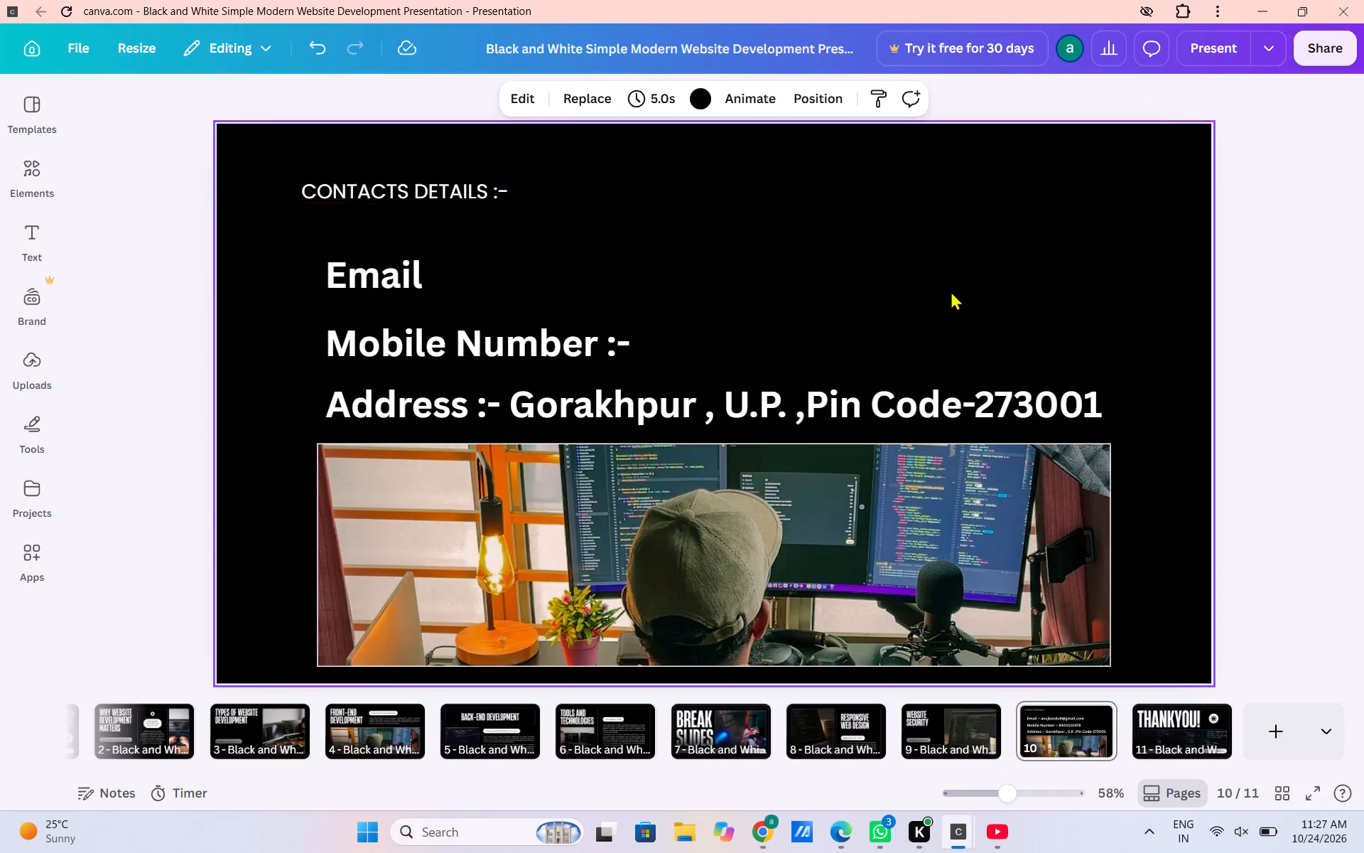
left_click(951, 291)
left_click(852, 265)
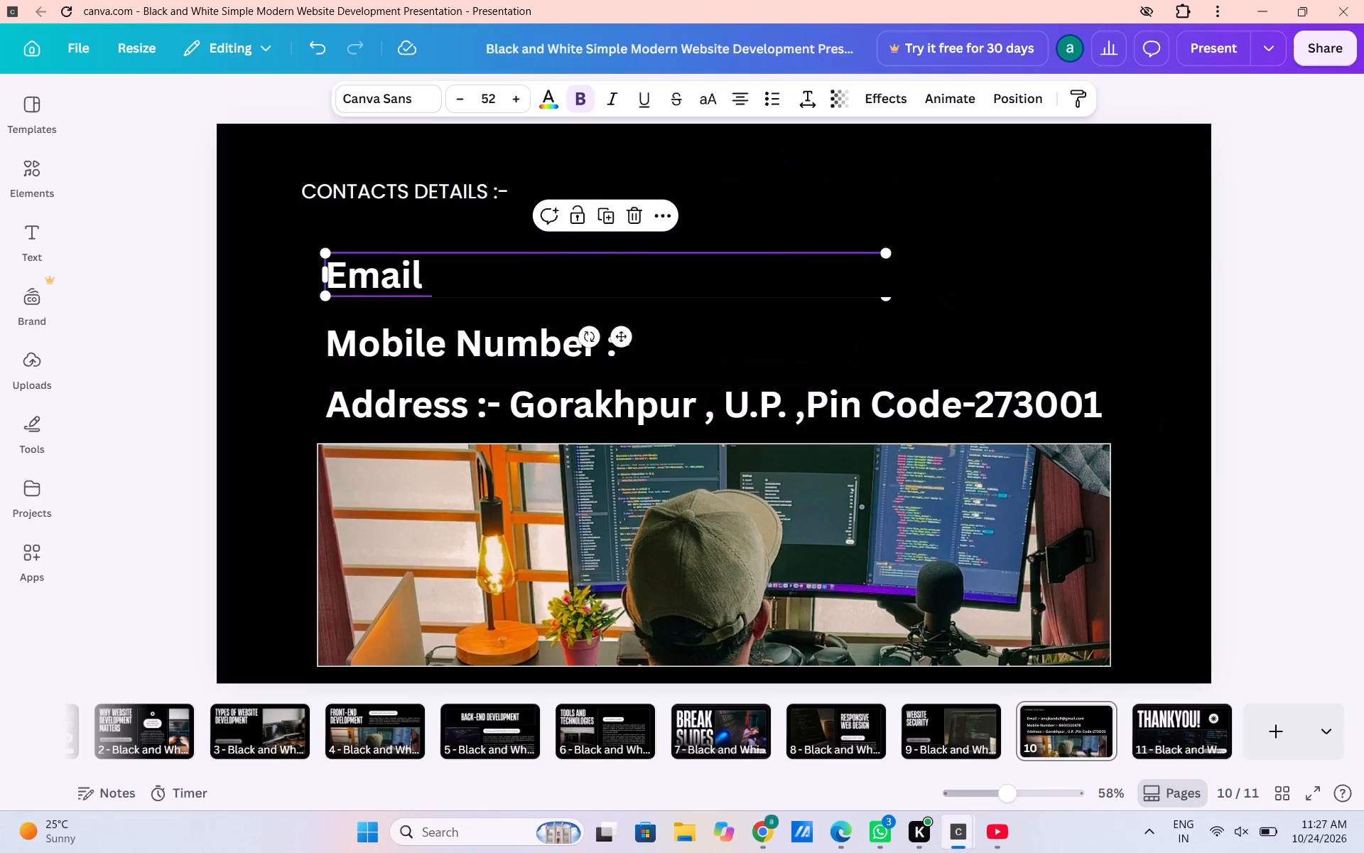
left_click(852, 265)
key("ctrl+a")
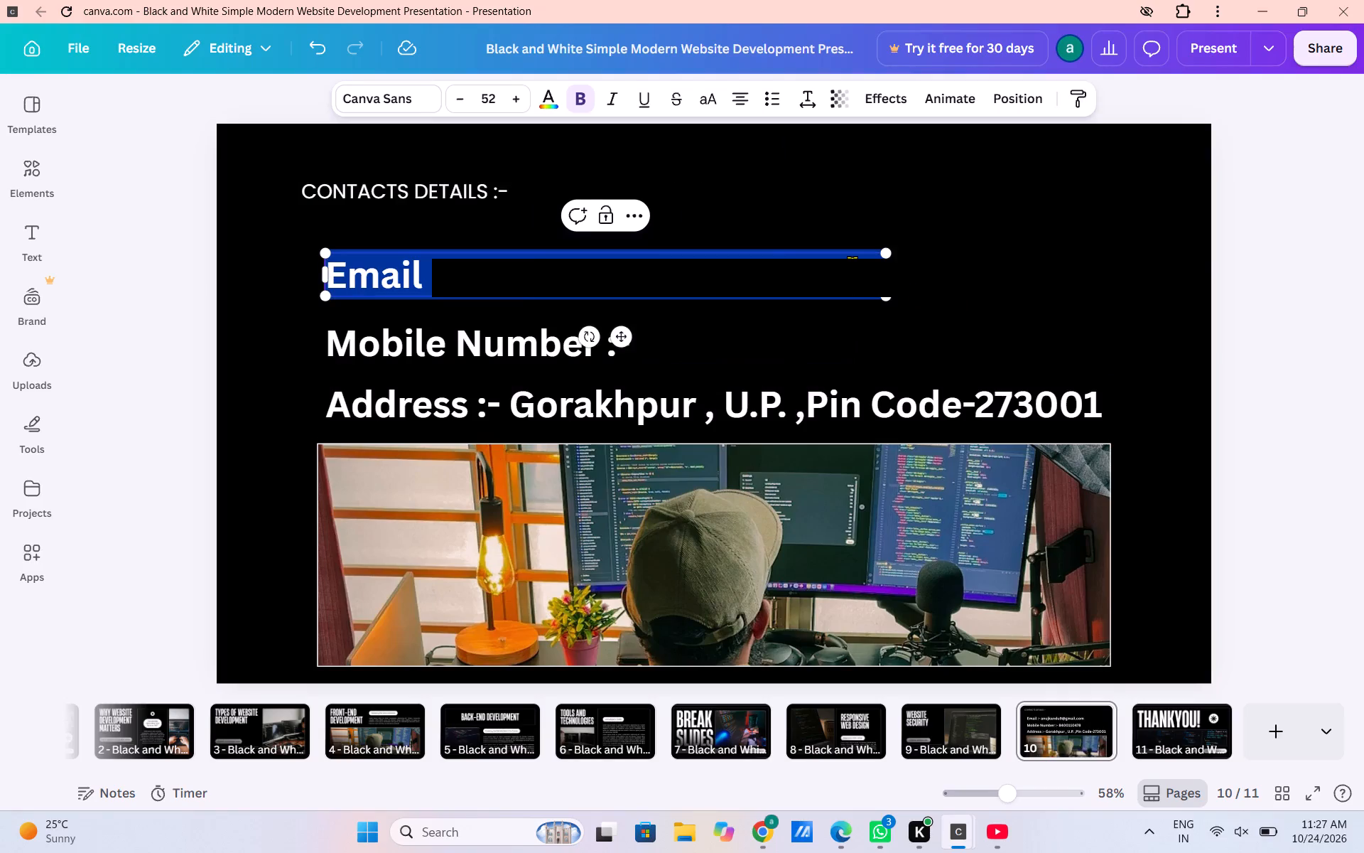
key("ctrl+c")
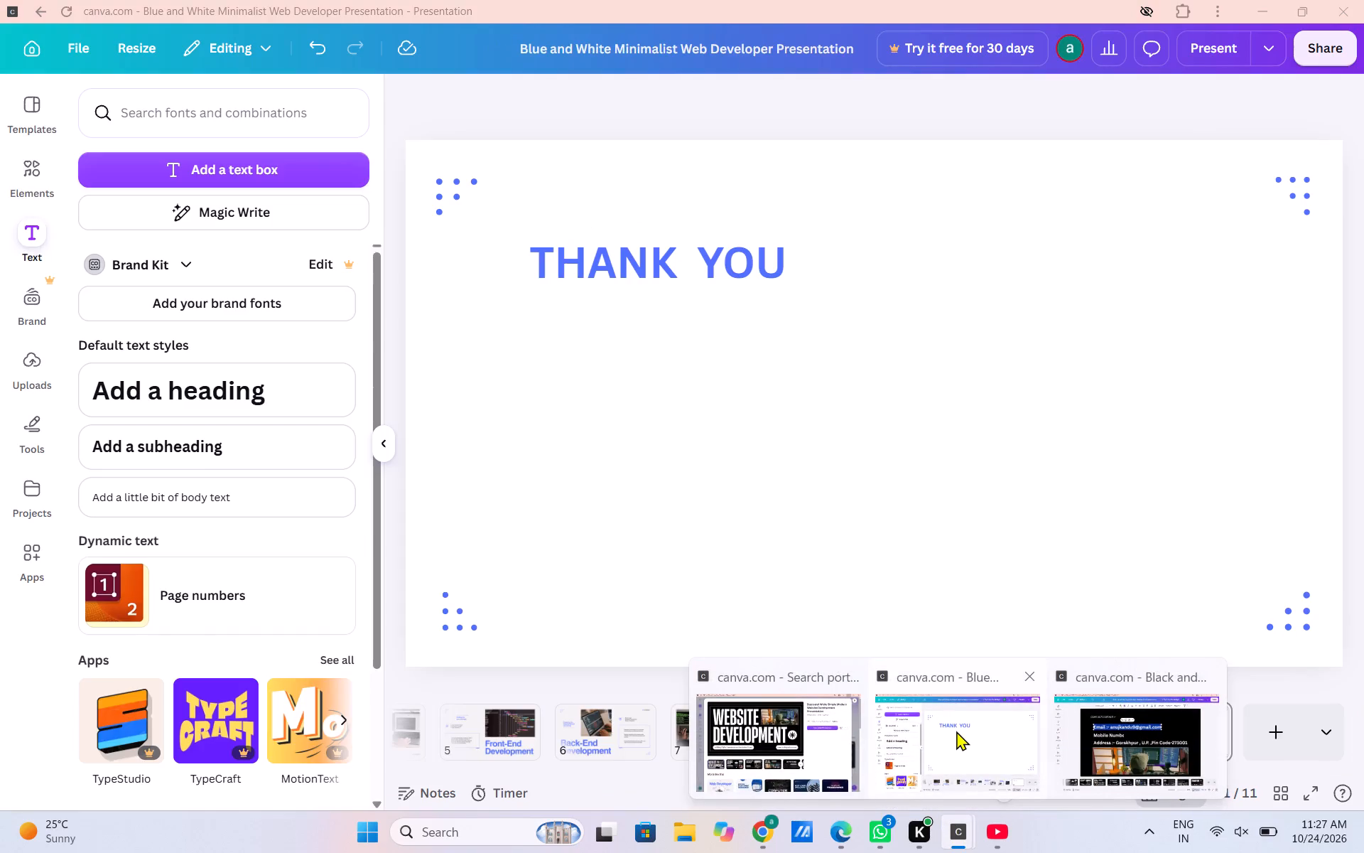
Return to the Blue and White presentation and add a subheading containing the copied email line, placed below THANK YOU and left-aligned with it.
left_click(956, 731)
left_click(652, 333)
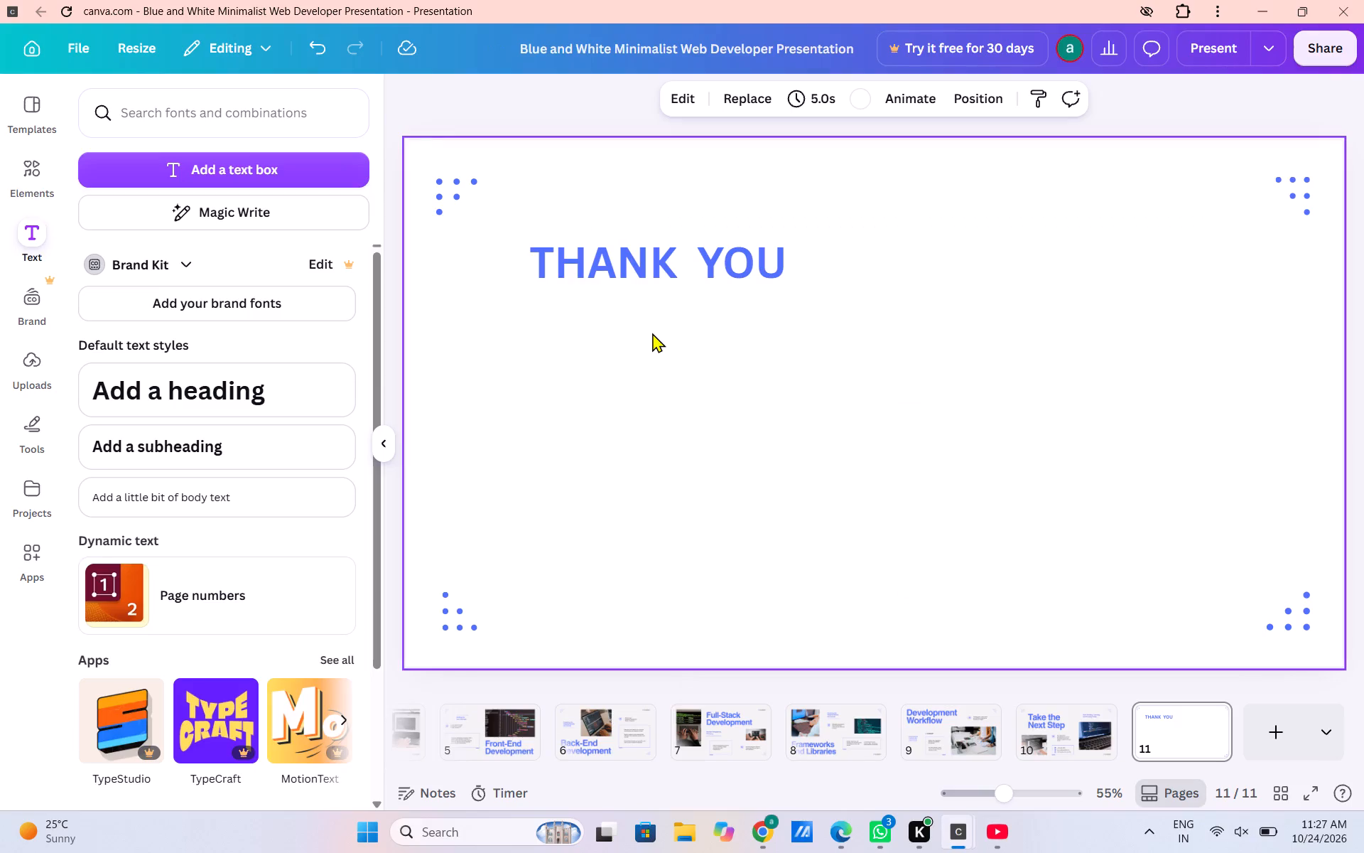
left_click(278, 439)
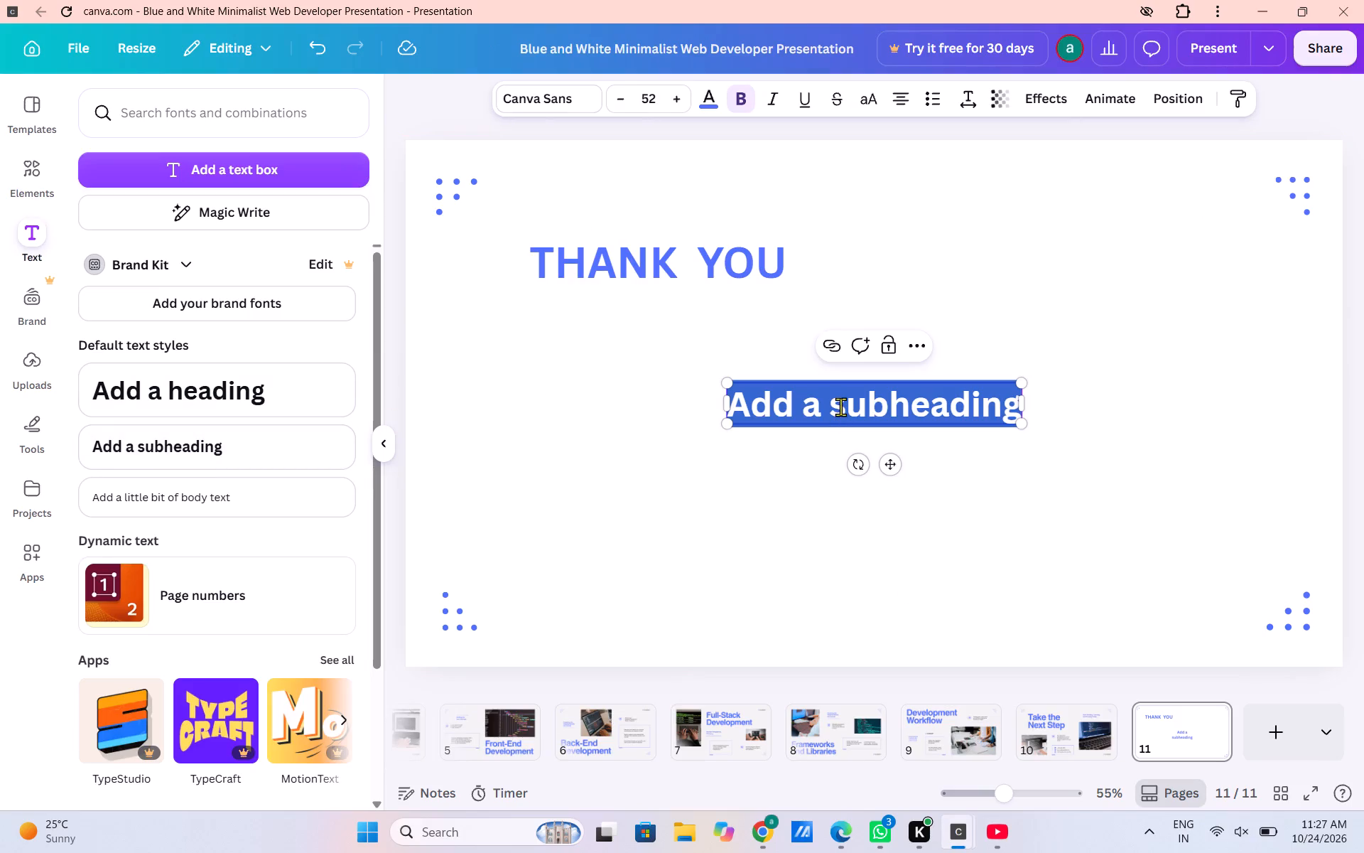
key("BackSpace")
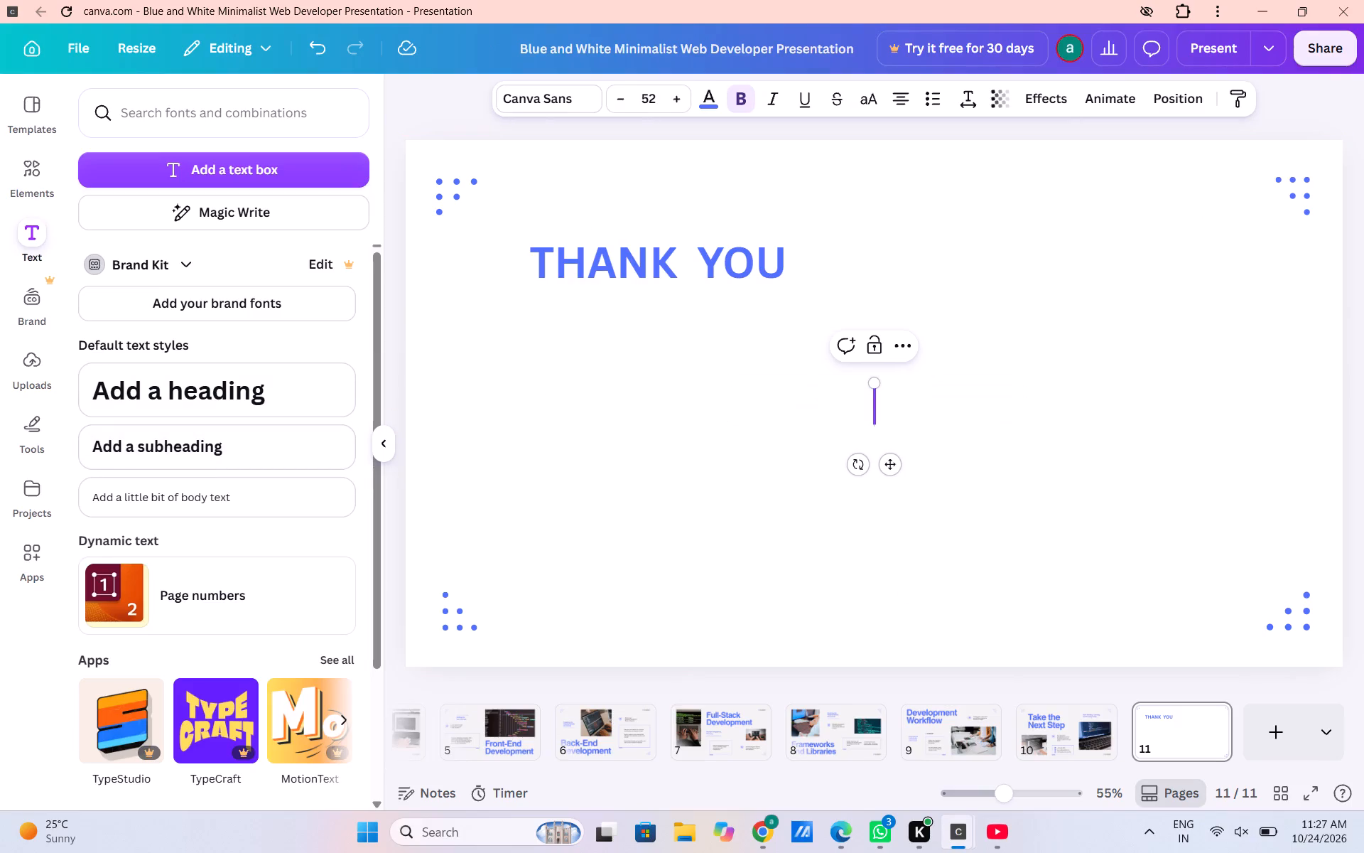
key("ctrl+v")
left_click_drag(892, 464, 817, 428)
left_click(898, 569)
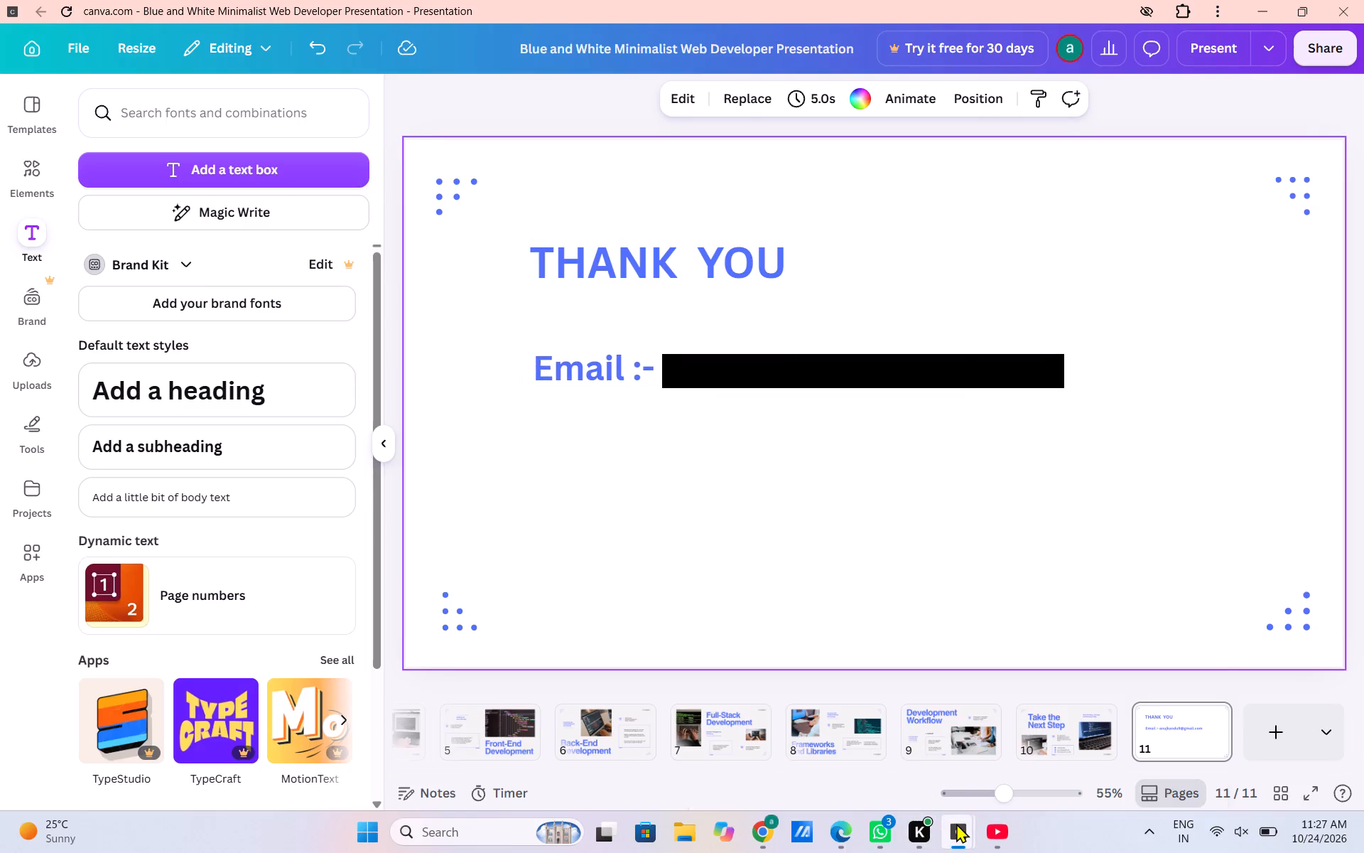
Copy the full Mobile Number line from page 10 of the Black and White presentation and return to the Blue and White presentation.
left_click(1088, 764)
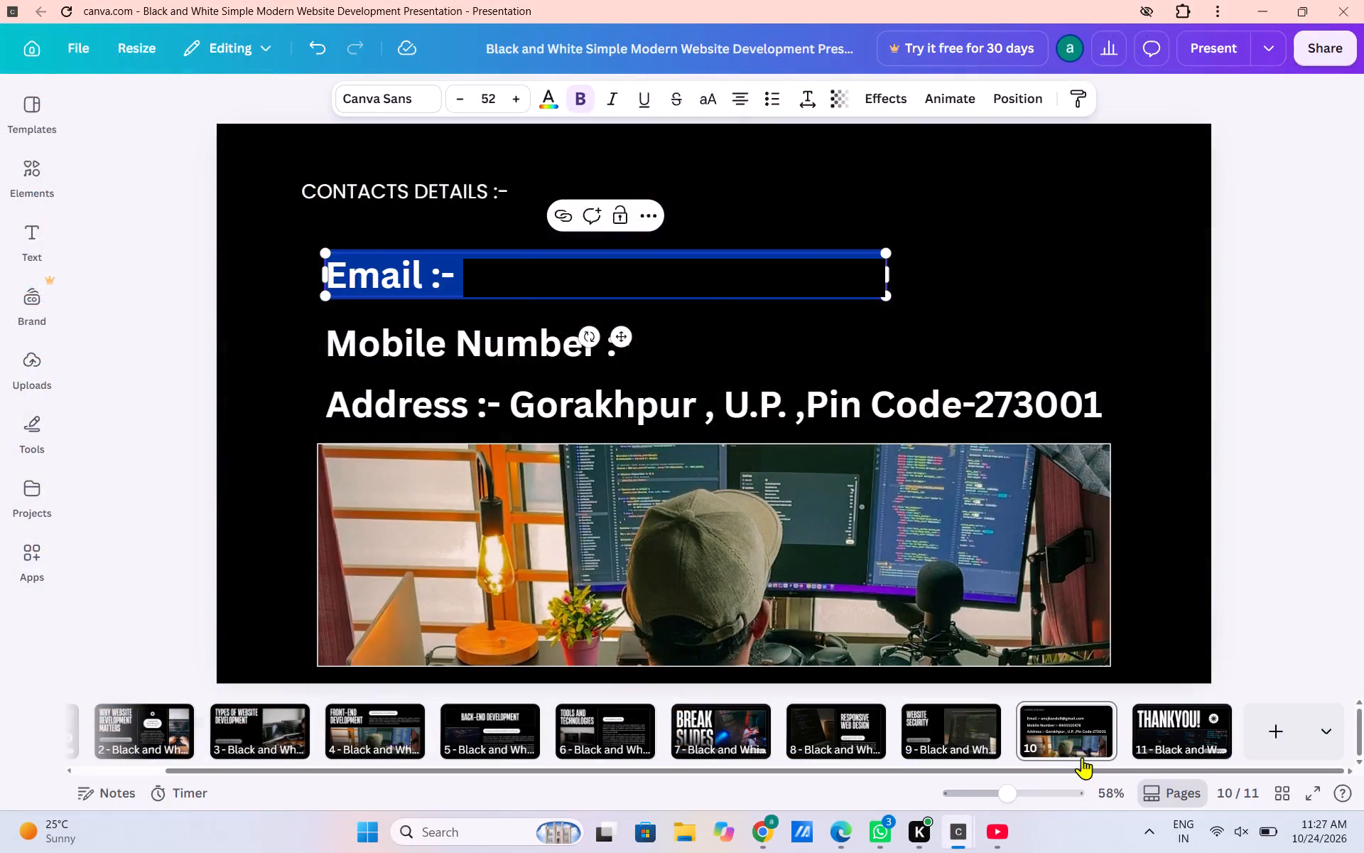
left_click(787, 350)
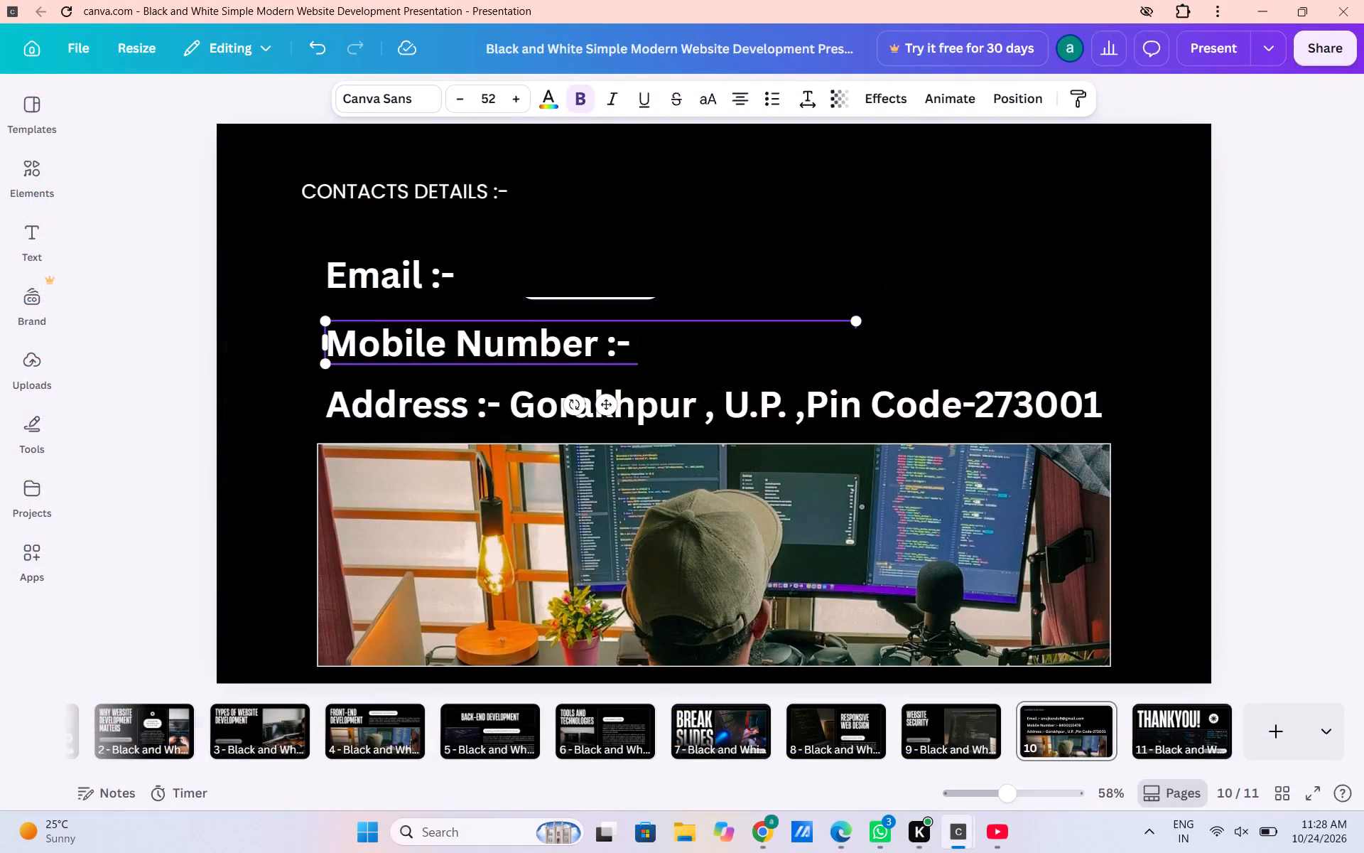
key("ctrl+a")
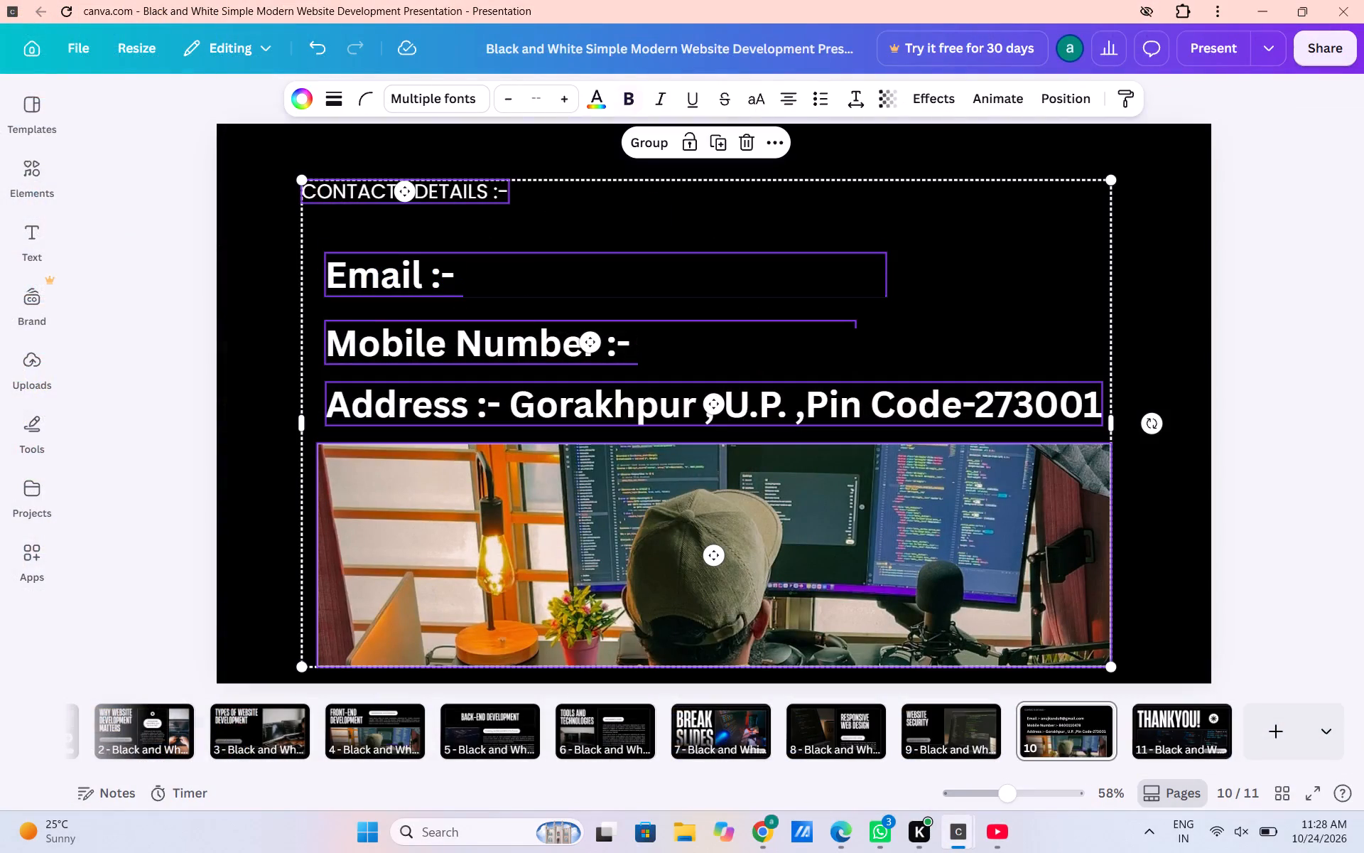
left_click(926, 384)
left_click(958, 333)
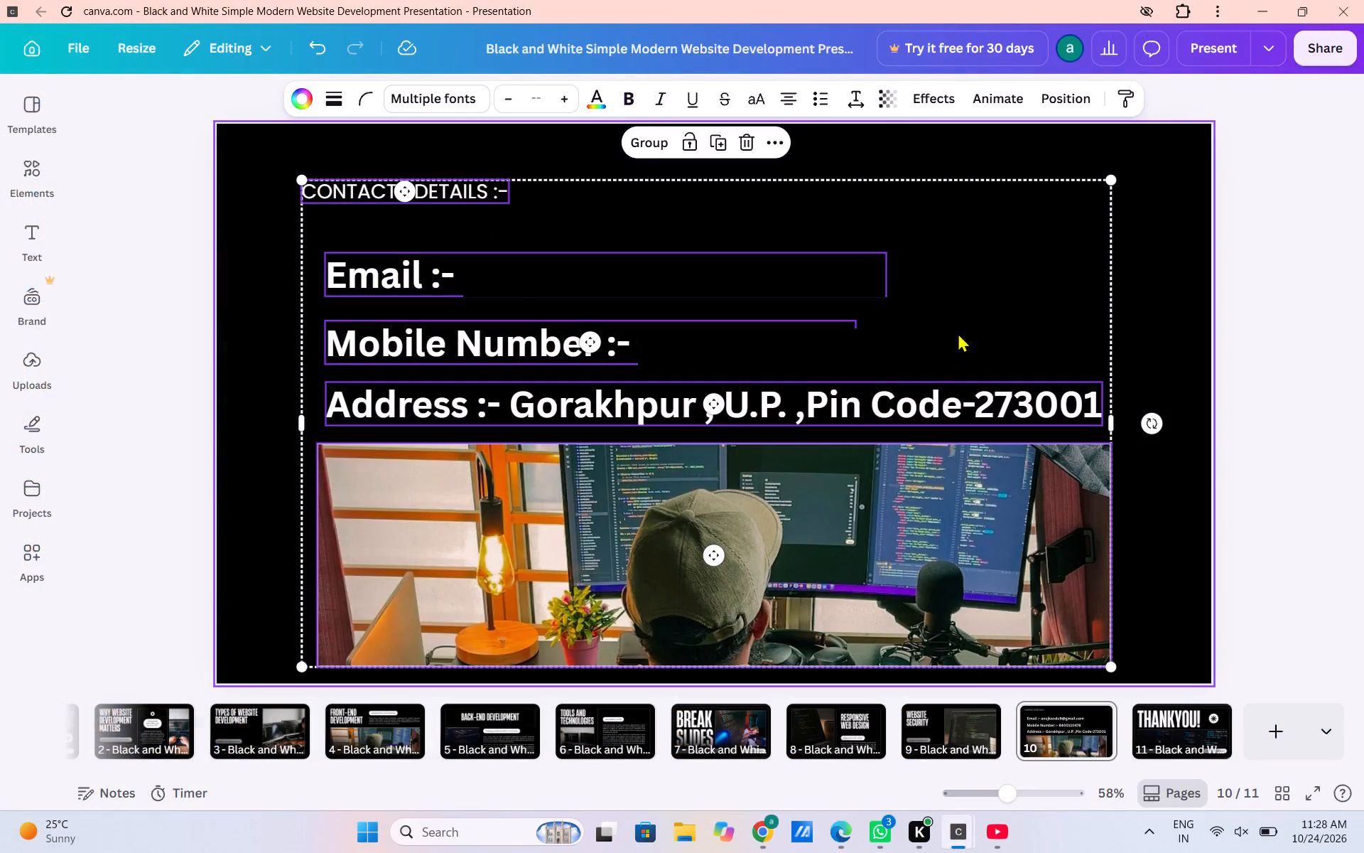
left_click(786, 341)
double_click(786, 341)
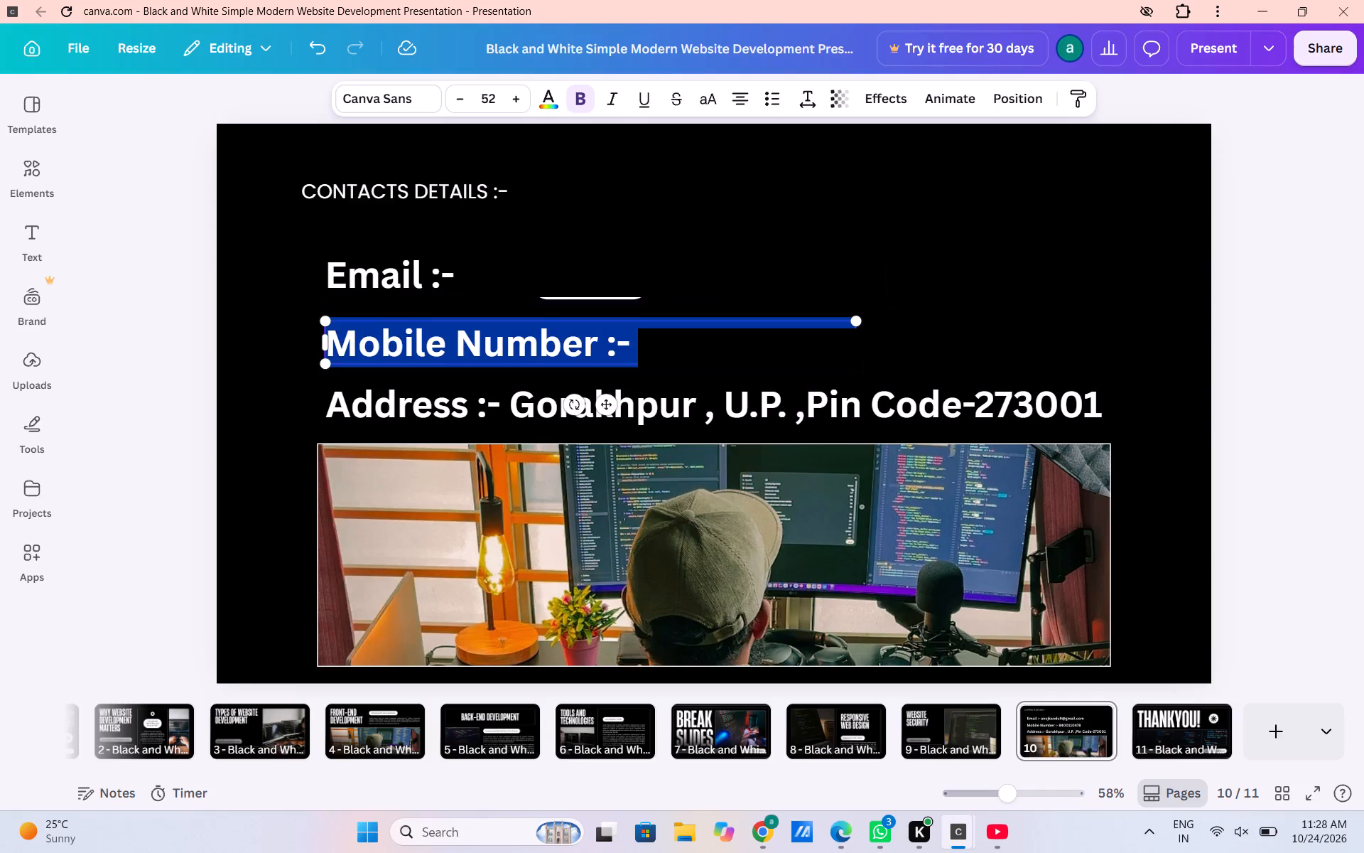
key("ctrl+c")
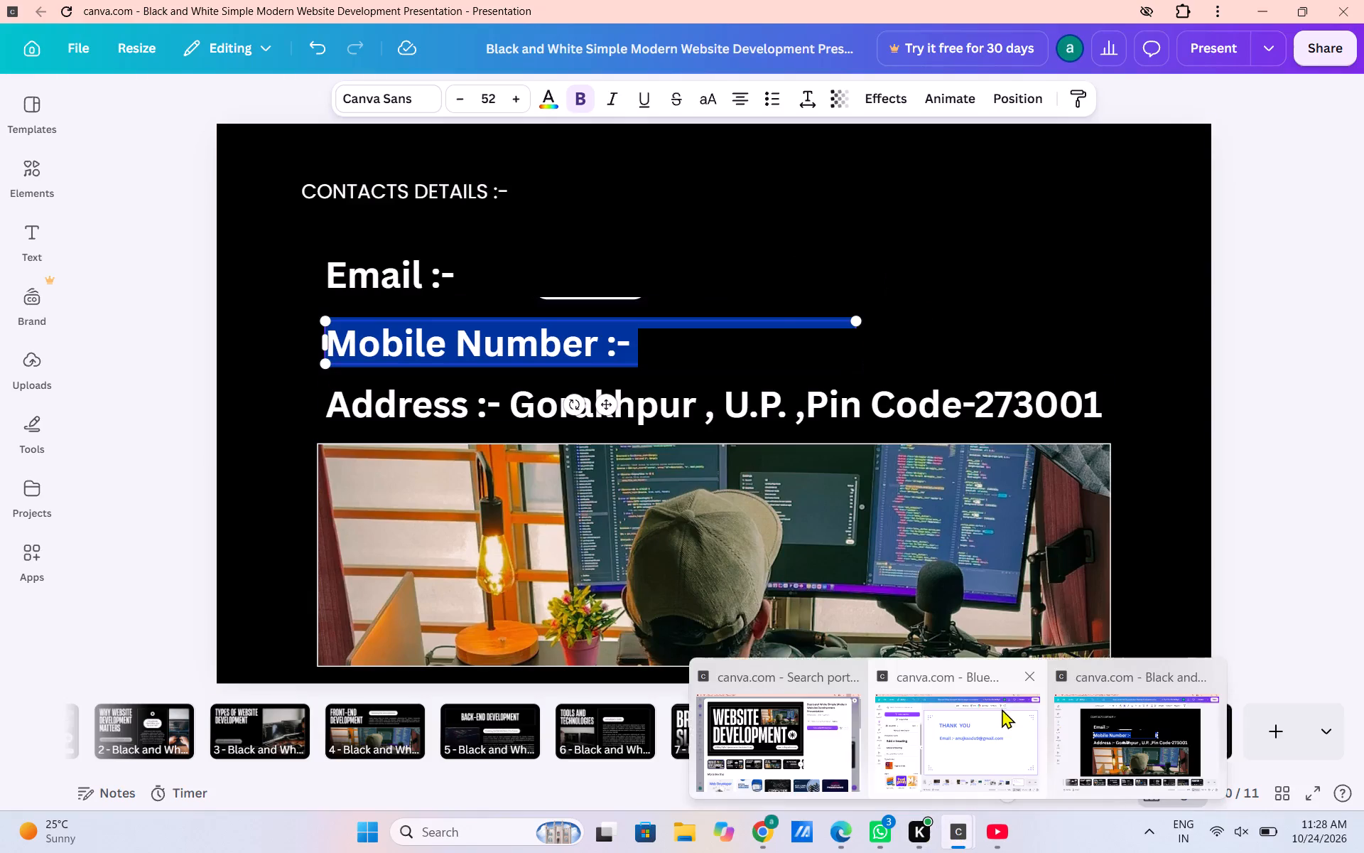
left_click(984, 738)
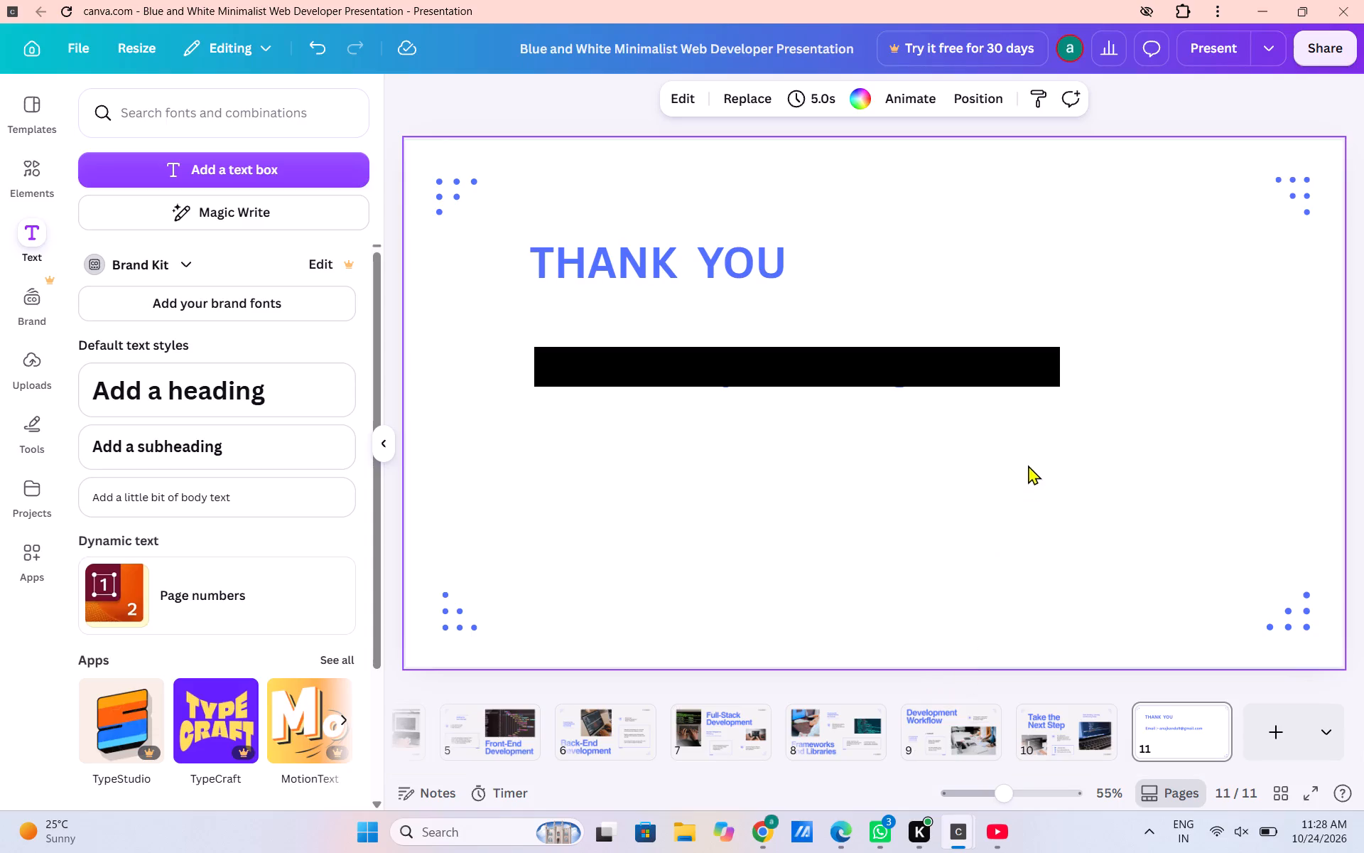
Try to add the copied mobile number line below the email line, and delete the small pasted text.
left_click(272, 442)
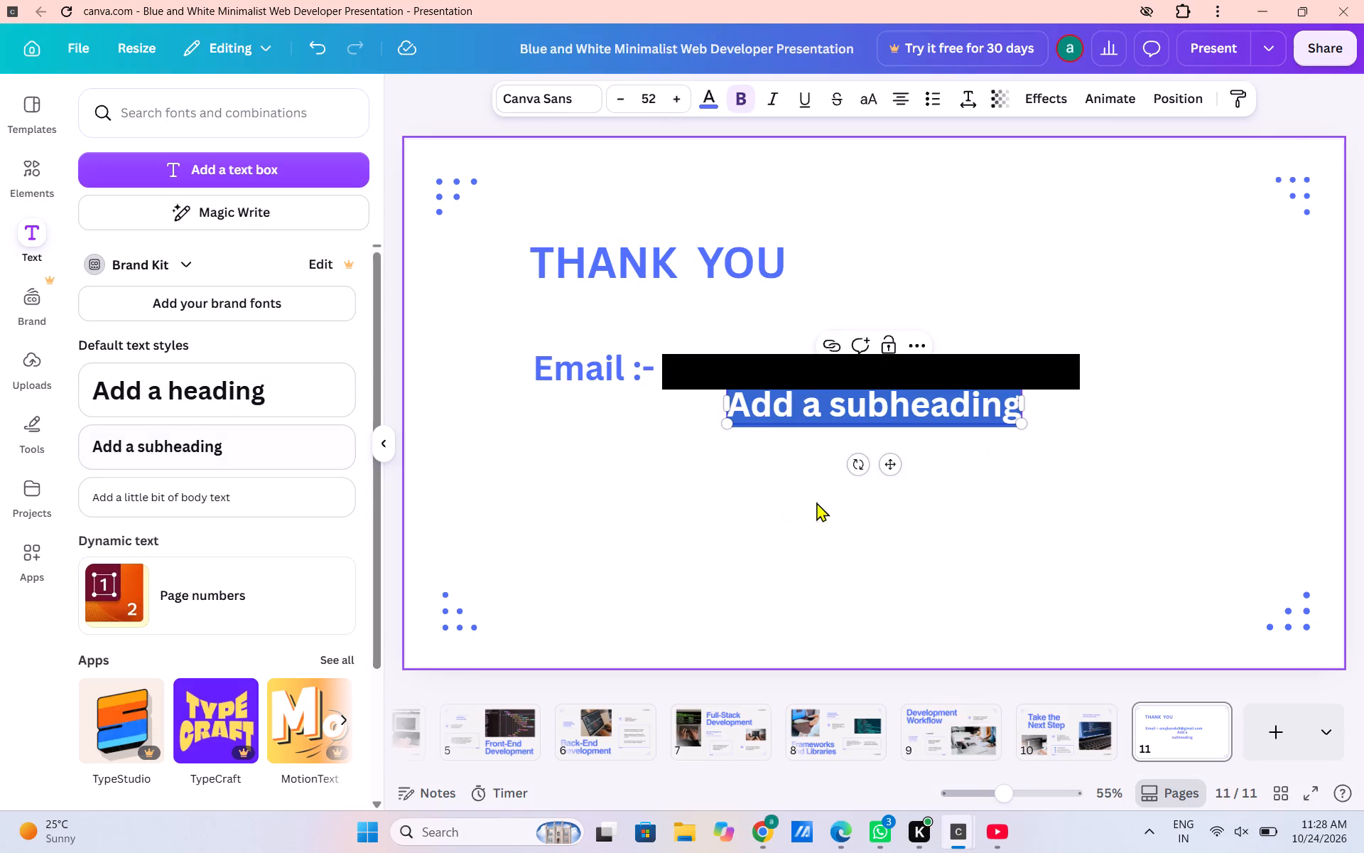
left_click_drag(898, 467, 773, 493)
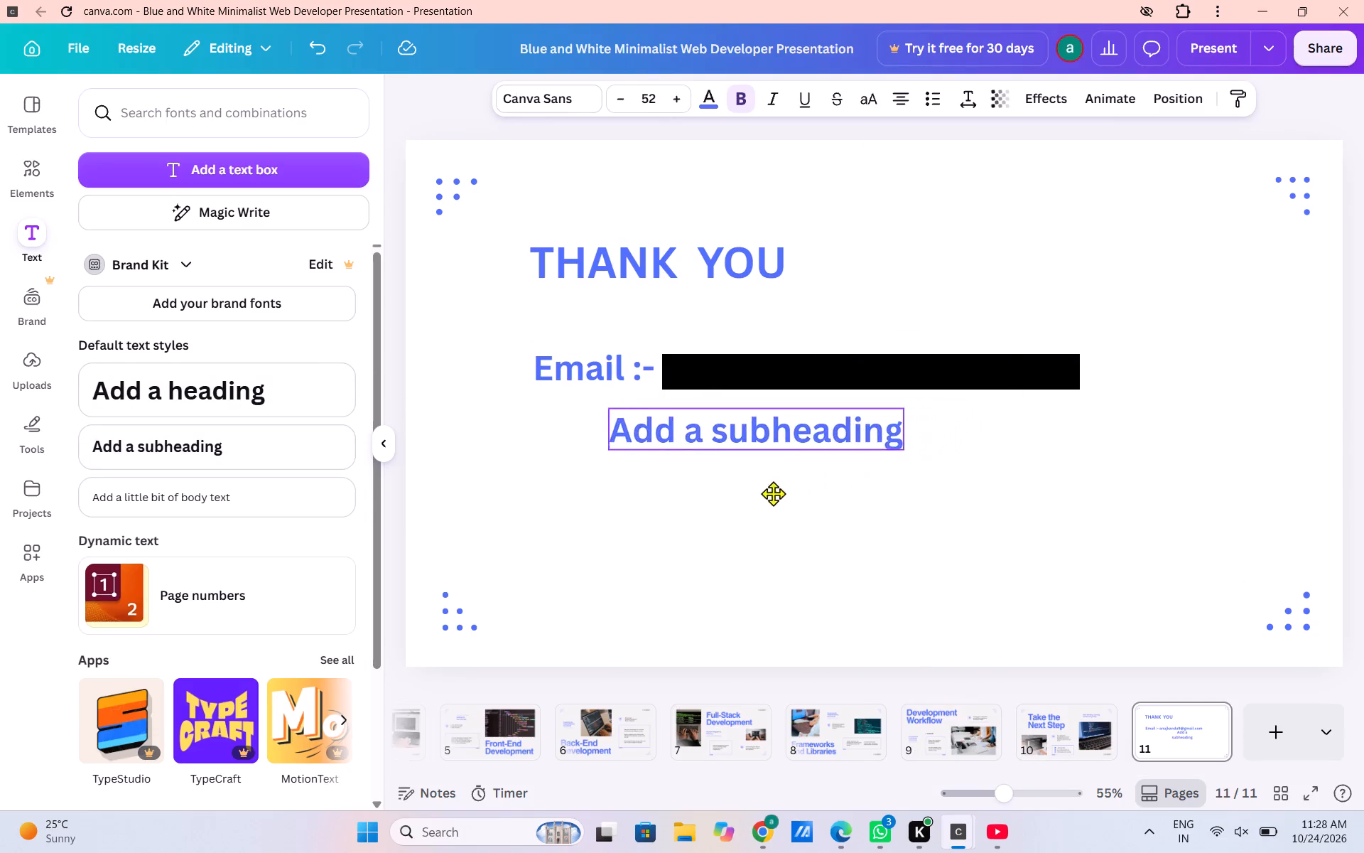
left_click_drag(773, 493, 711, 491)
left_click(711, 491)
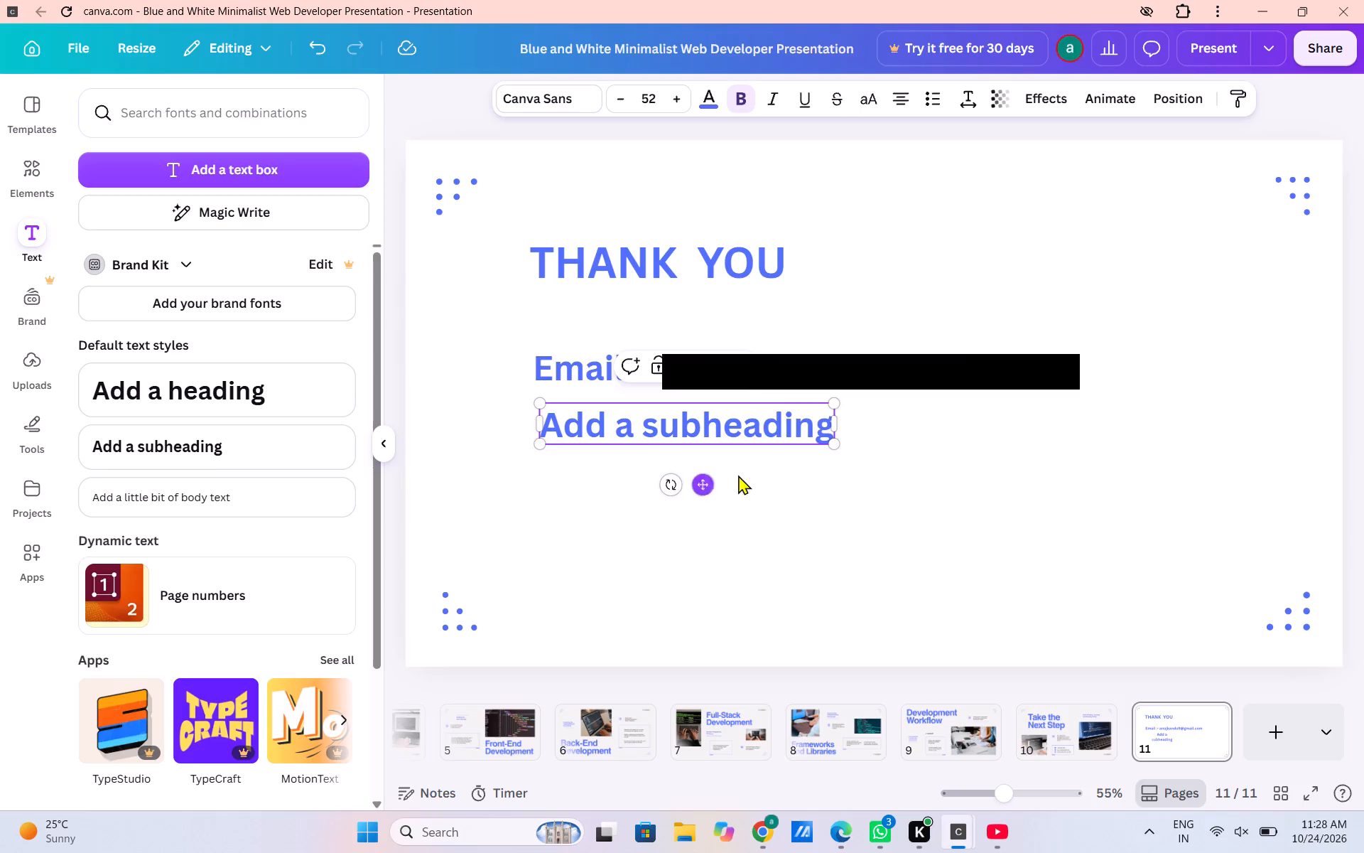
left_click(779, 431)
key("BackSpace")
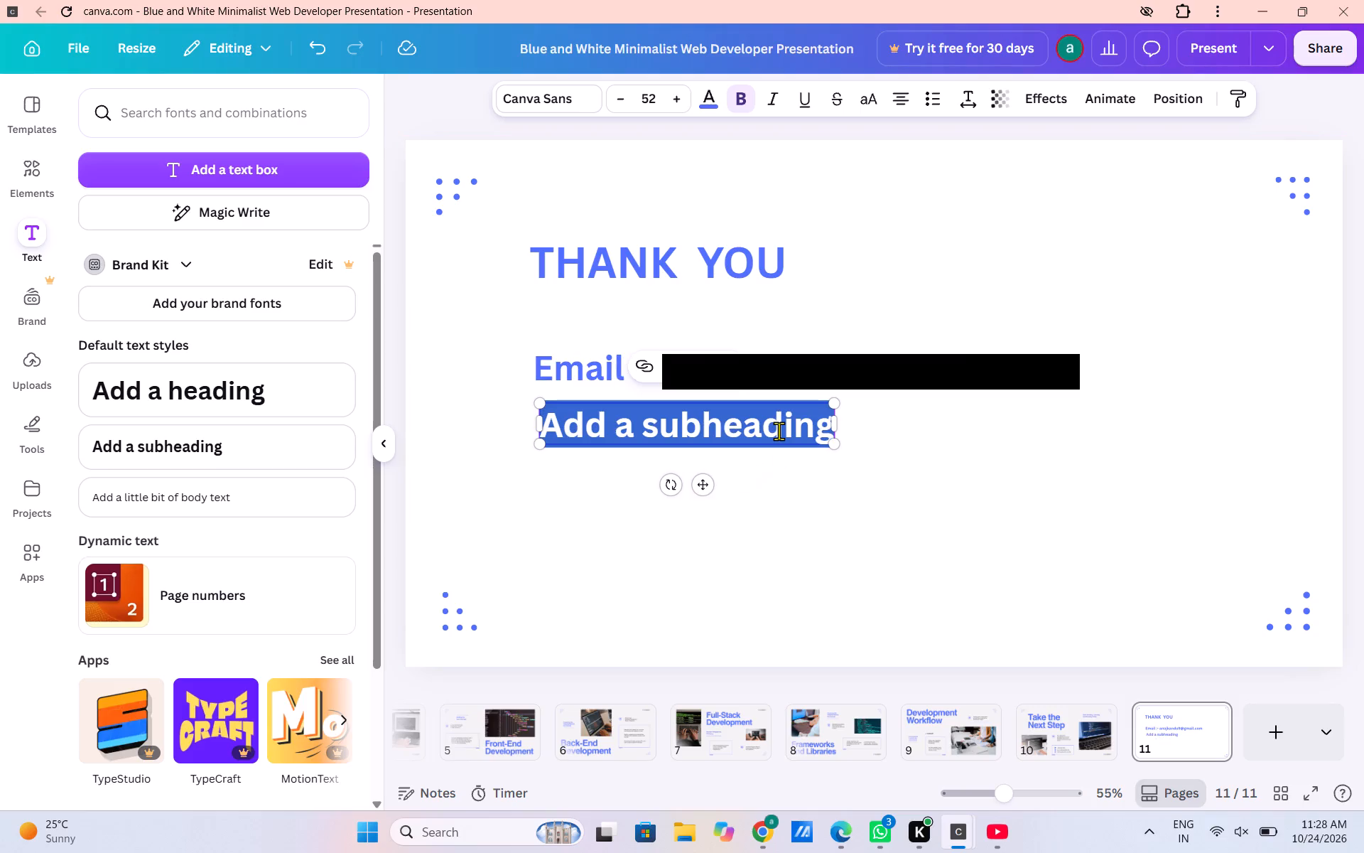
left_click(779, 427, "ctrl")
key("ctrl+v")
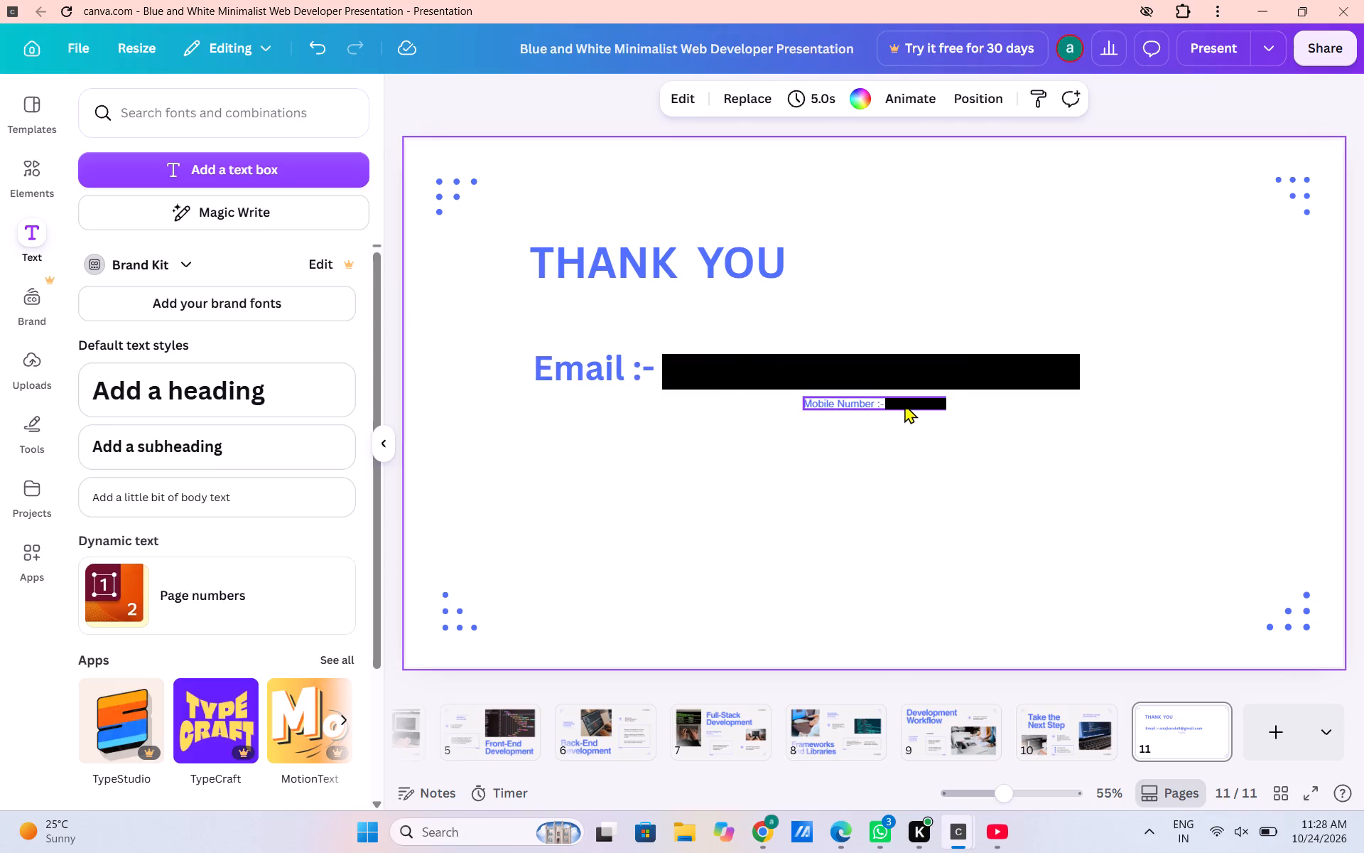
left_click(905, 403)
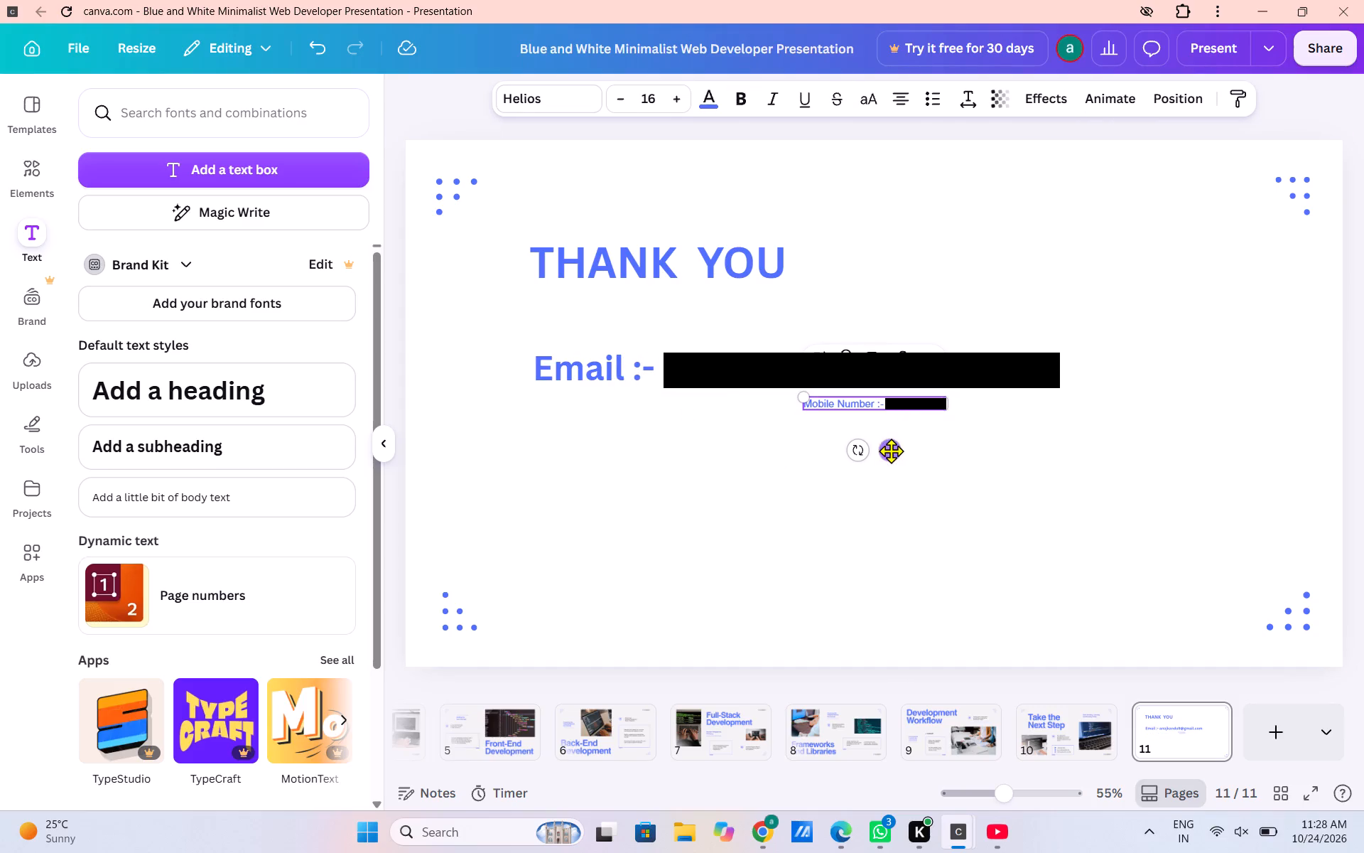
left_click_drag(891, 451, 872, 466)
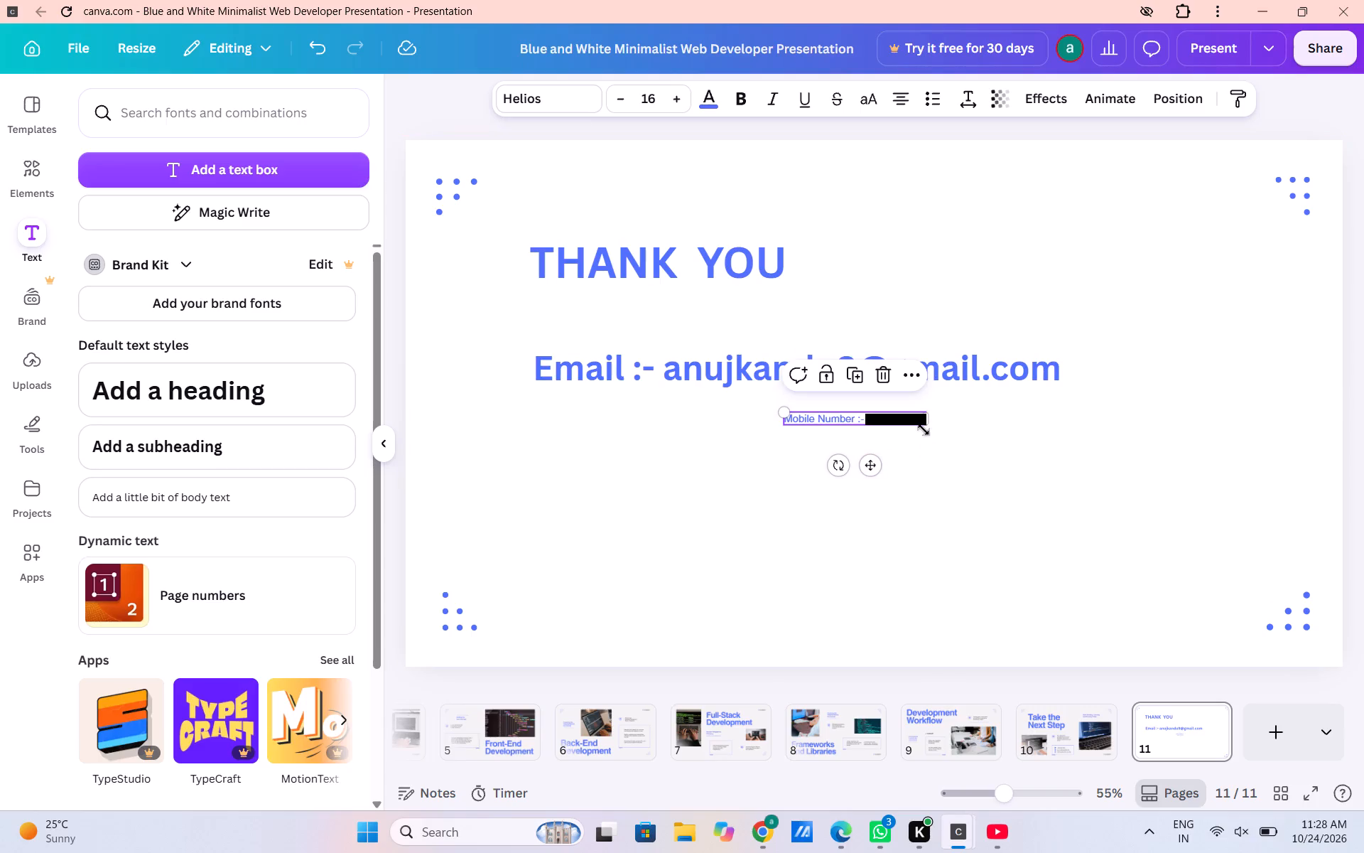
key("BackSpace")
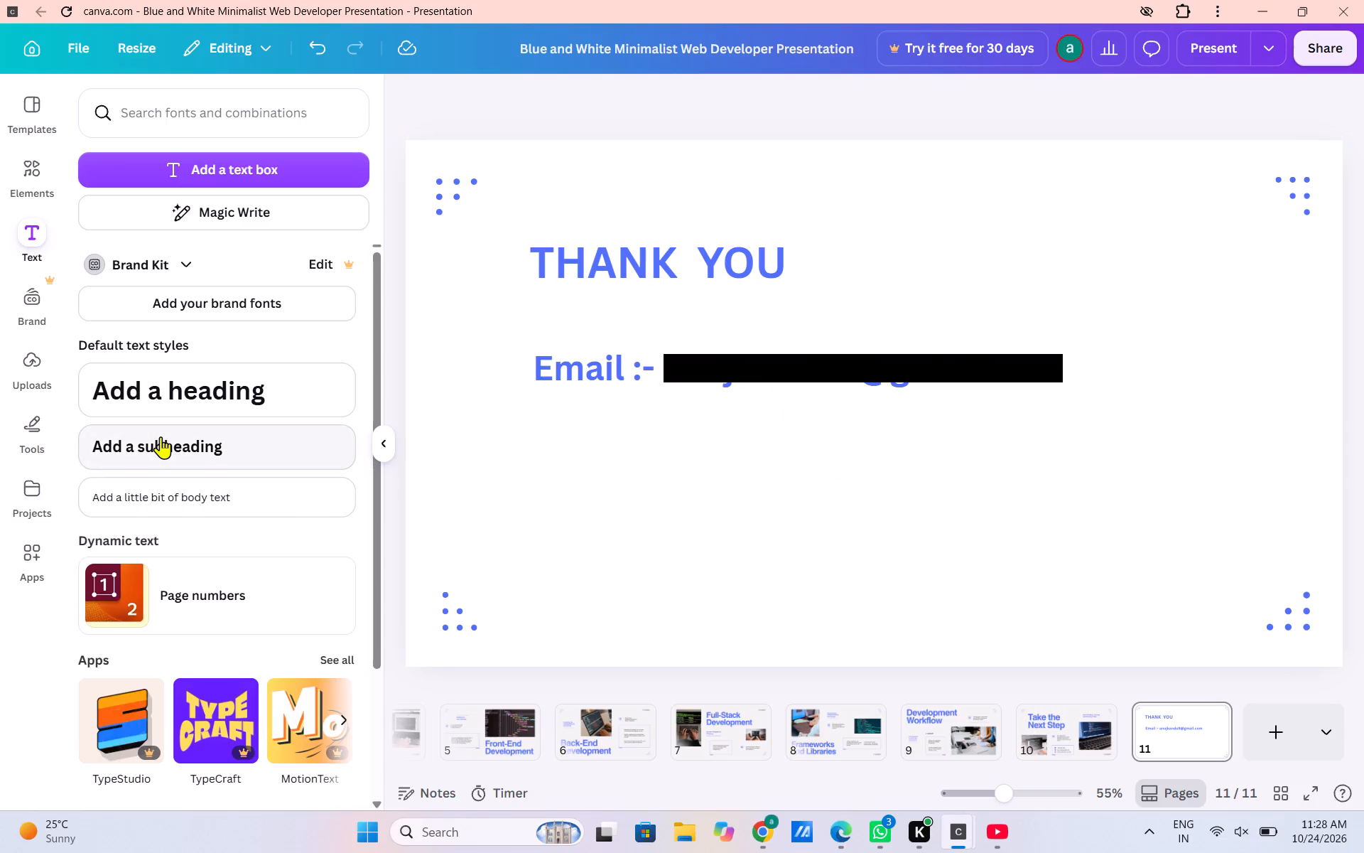
Add a subheading, replace its placeholder text with the copied mobile number line, and align it directly below the email line.
left_click(161, 436)
left_click(833, 414)
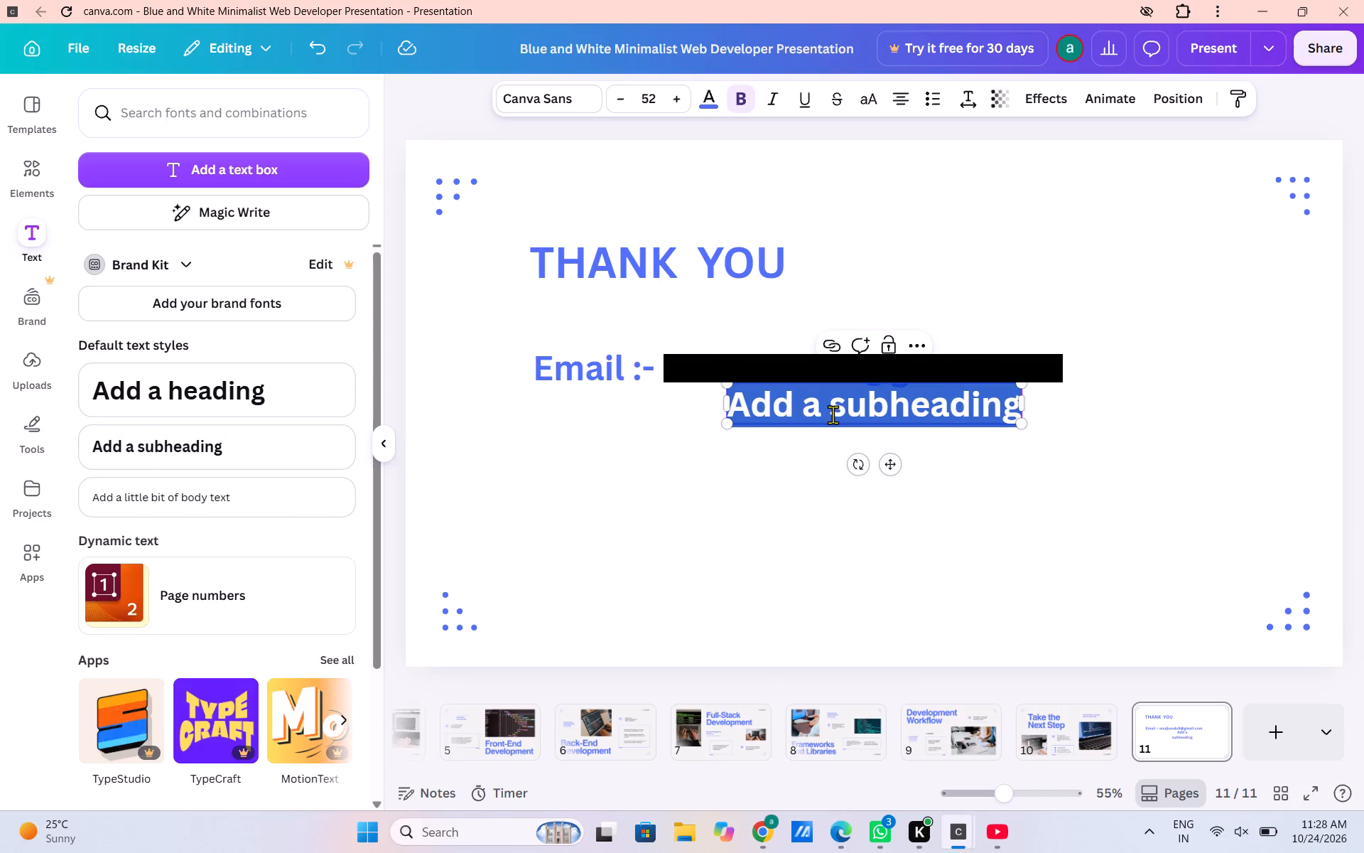
key("Right")
key("Right")
key("Right")
key("Right")
key("Right")
key("Right")
key("Right")
key("Right")
key("Right")
key("Right")
key("Right")
key("Right")
key("Right")
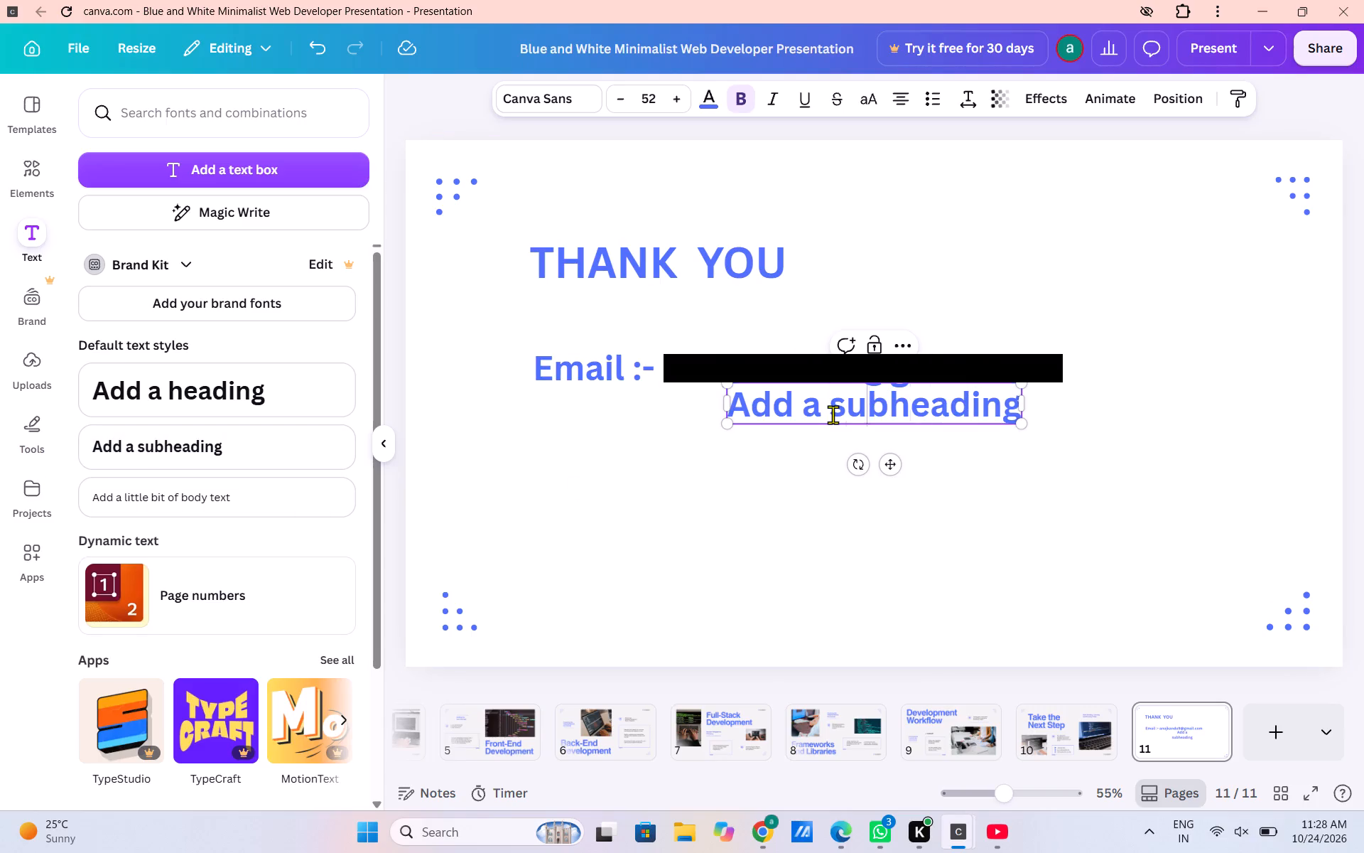
key("BackSpace")
key("BackSpace")
key("BackSpace")
key("BackSpace")
key("BackSpace")
key("BackSpace")
key("BackSpace")
key("BackSpace")
key("BackSpace")
key("BackSpace")
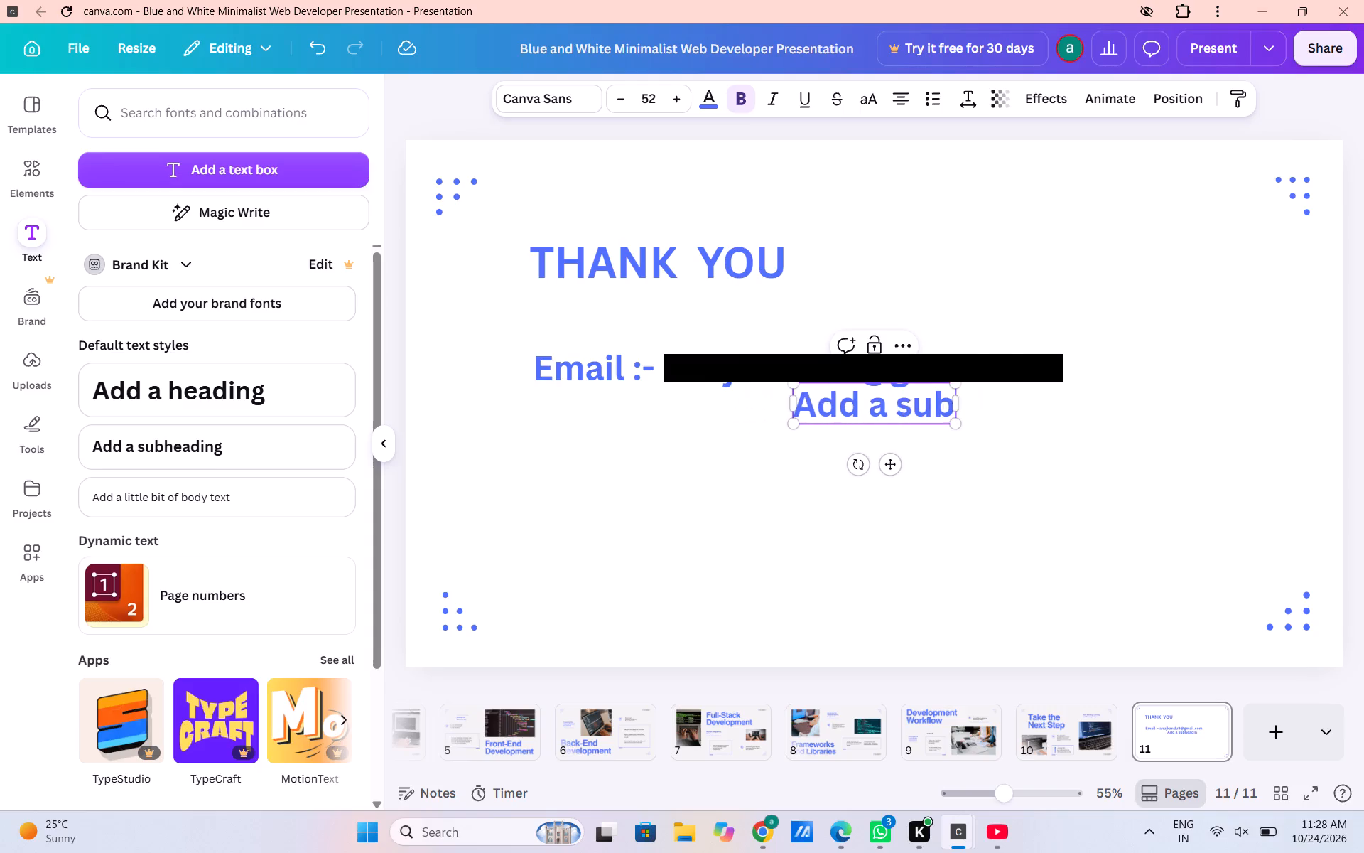
key("BackSpace")
key("BackSpace")
key("BackSpace")
key("BackSpace")
key("BackSpace")
key("BackSpace")
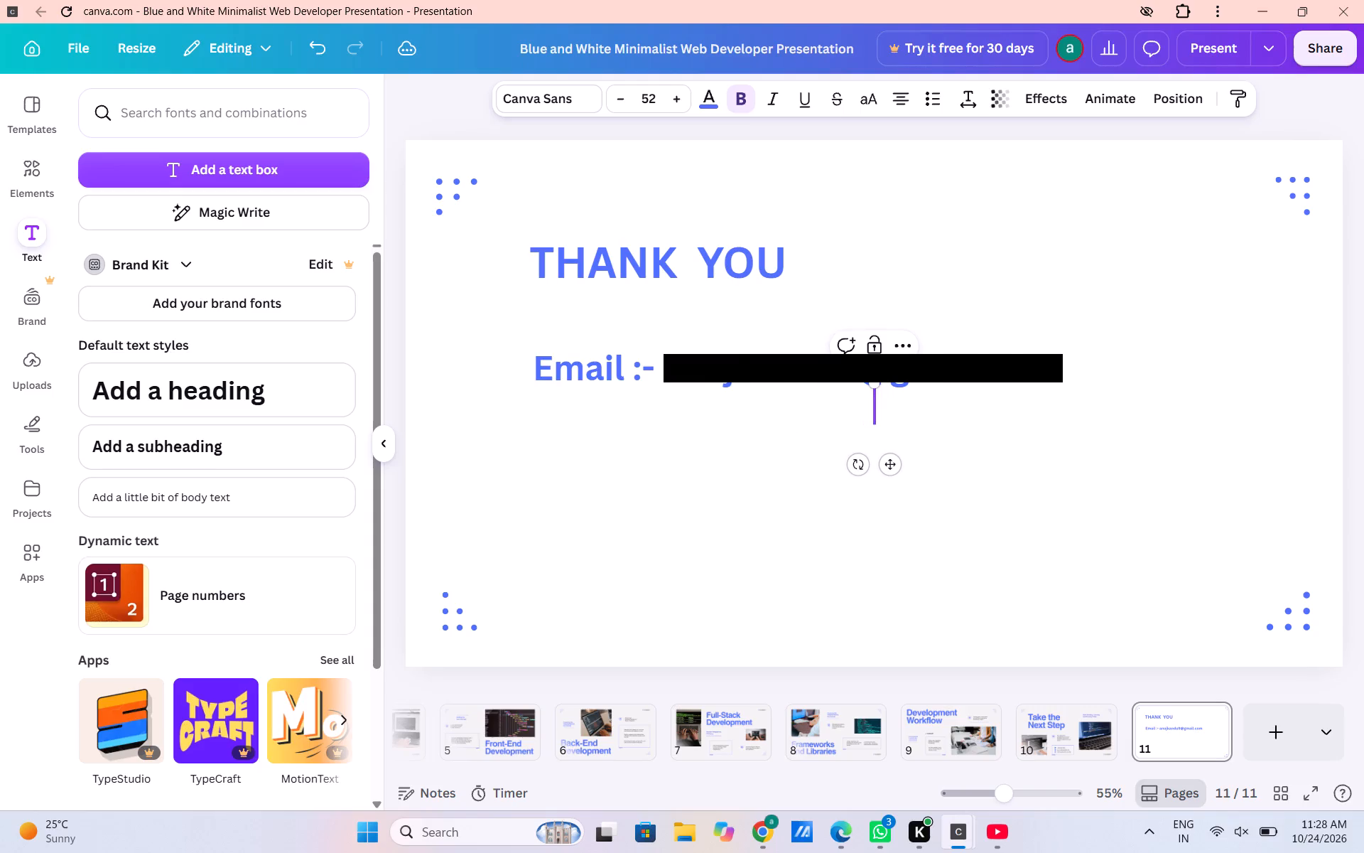
key("ctrl+v")
left_click_drag(885, 459, 796, 475)
left_click(857, 556)
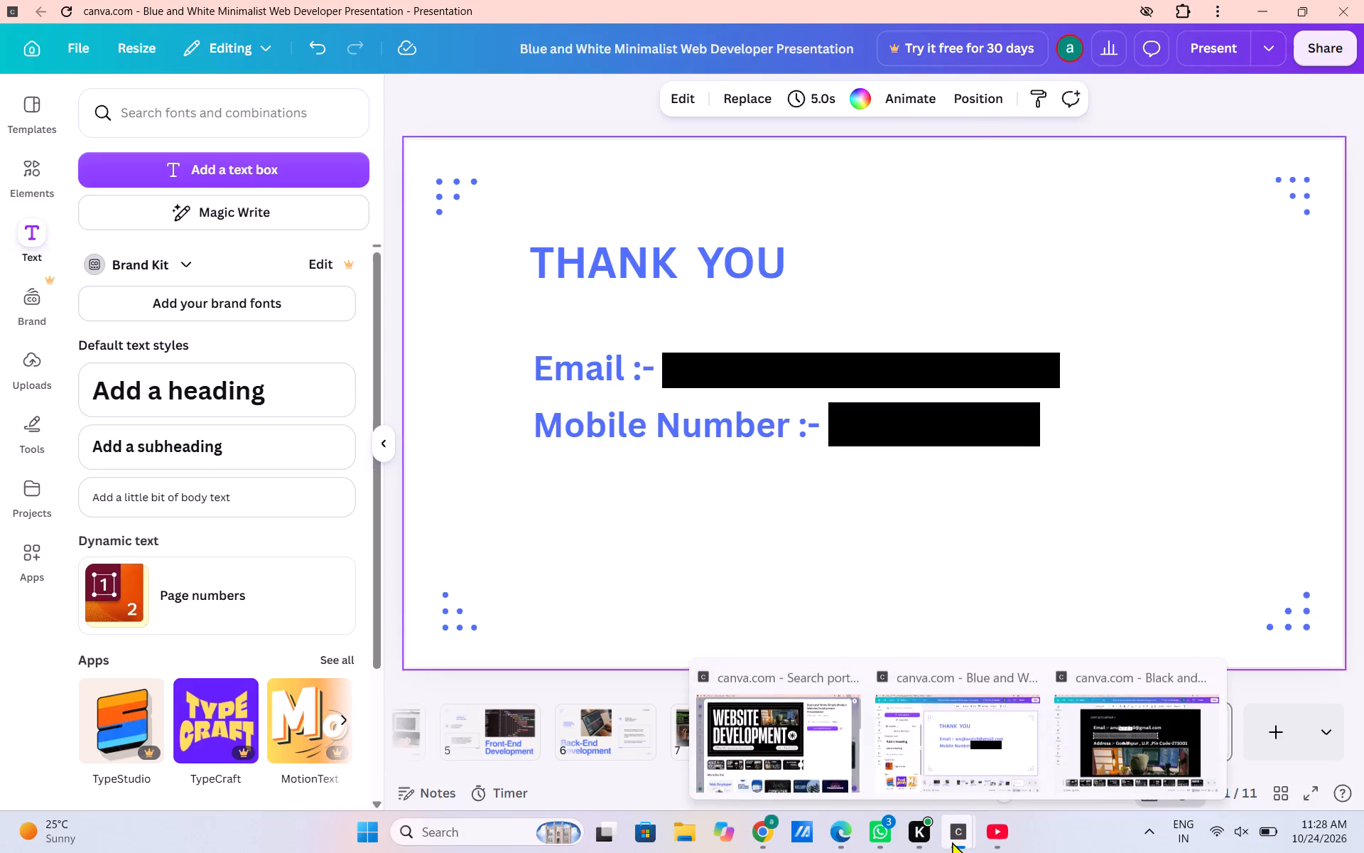
Switch to the Black and White presentation and copy the full Address line from the contact details on page 10.
left_click(1106, 763)
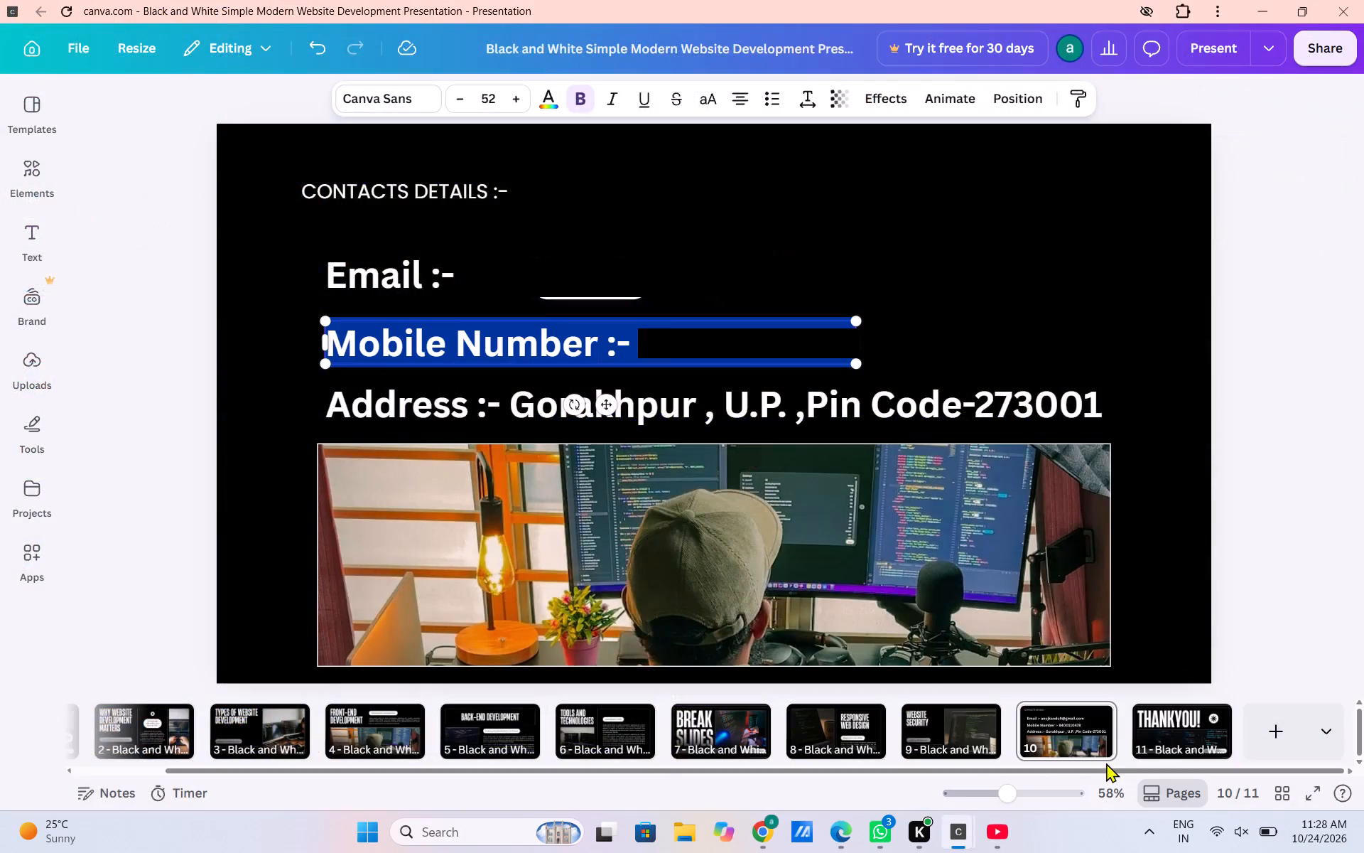
left_click(973, 412)
left_click(973, 412)
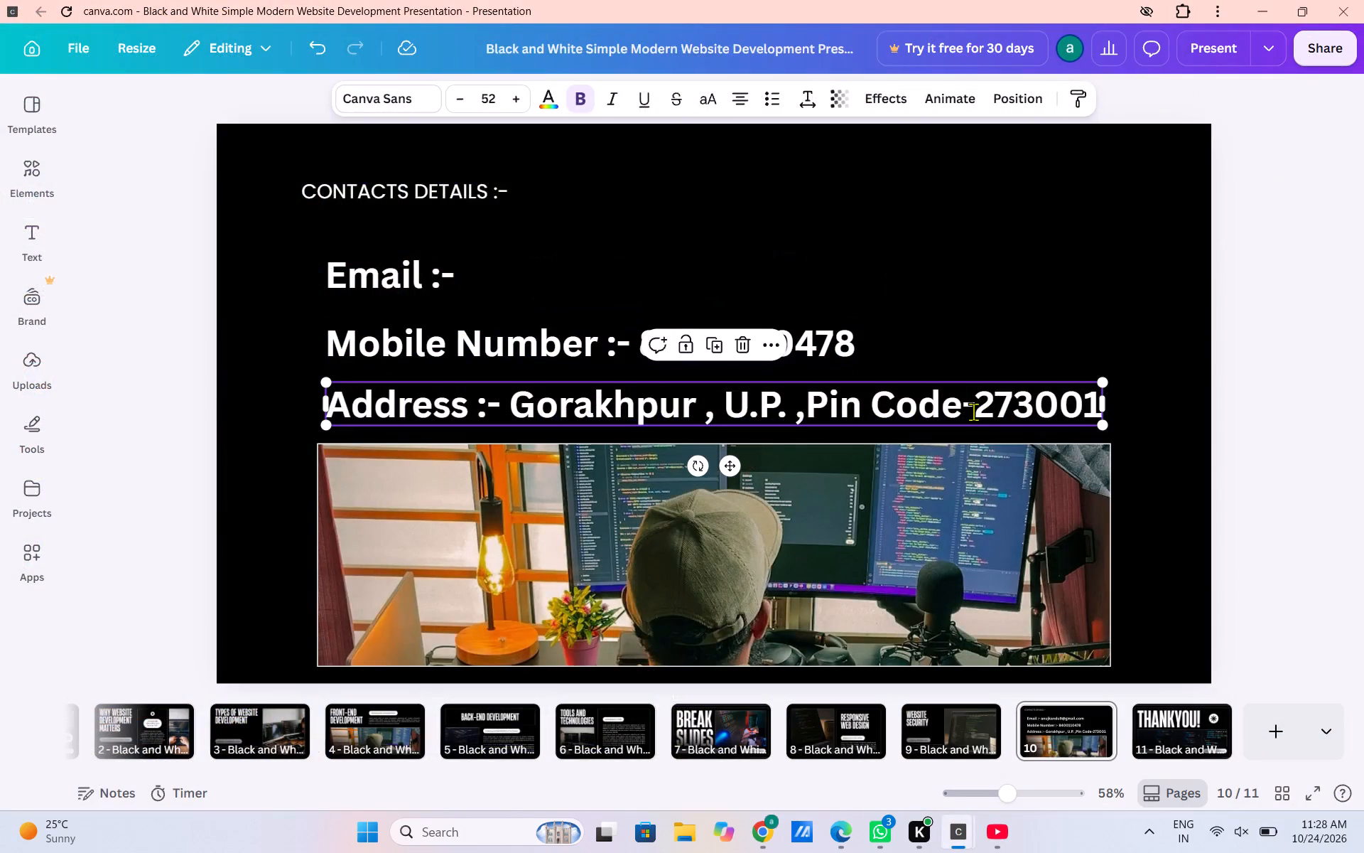
key("ctrl+a")
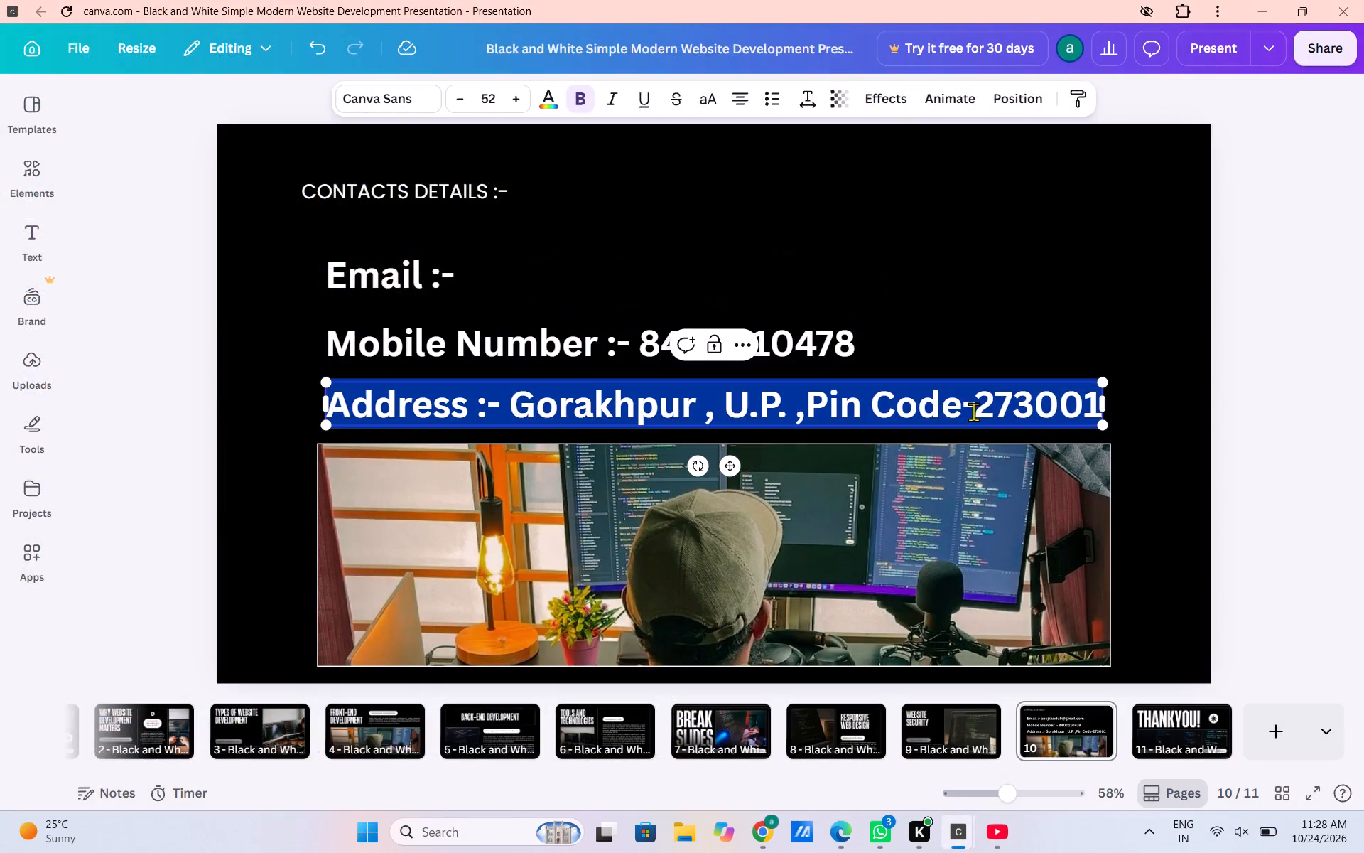
key("ctrl+c")
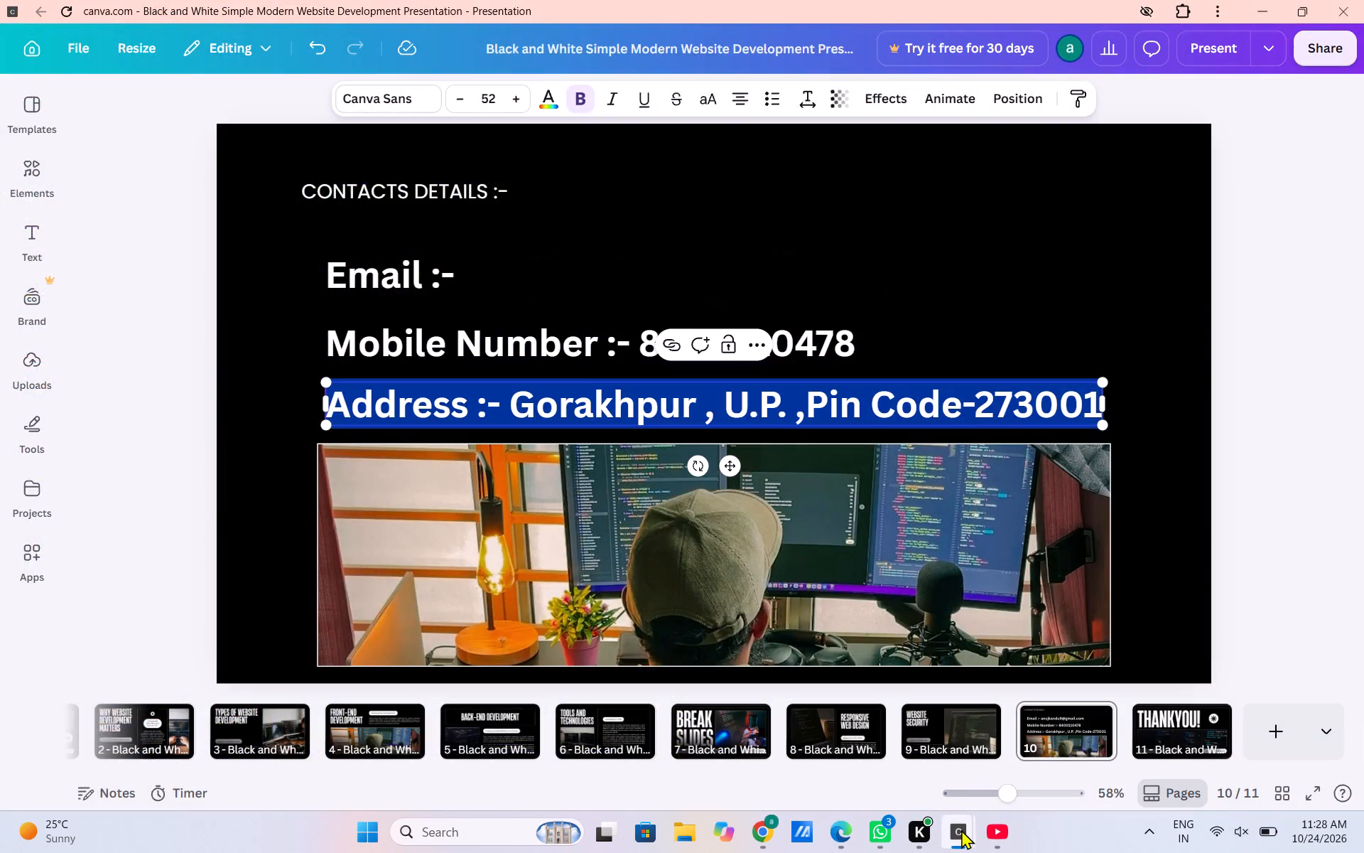
Return to the Blue and White presentation and add a subheading with the copied address line, placed below the mobile number line.
left_click(966, 743)
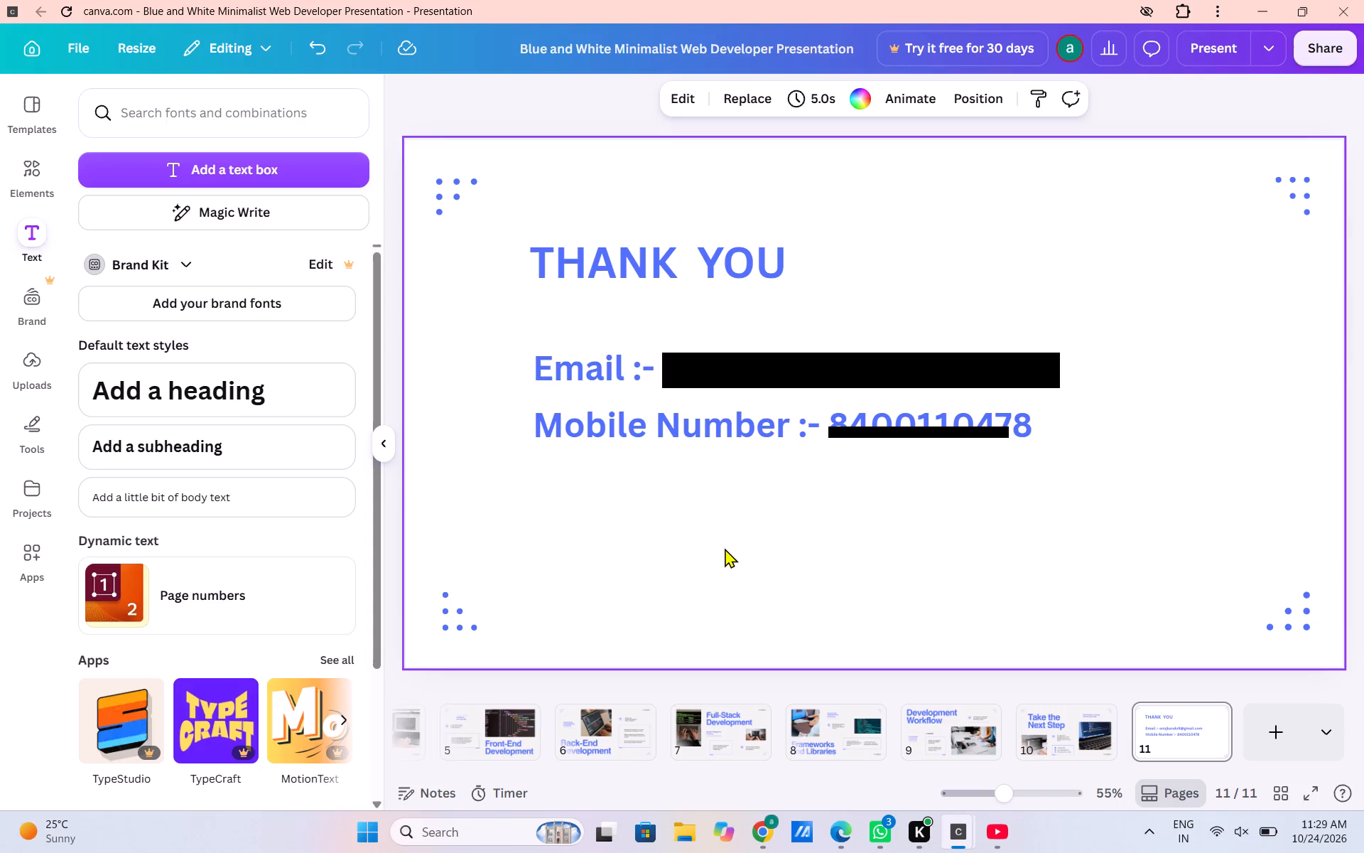
left_click(229, 451)
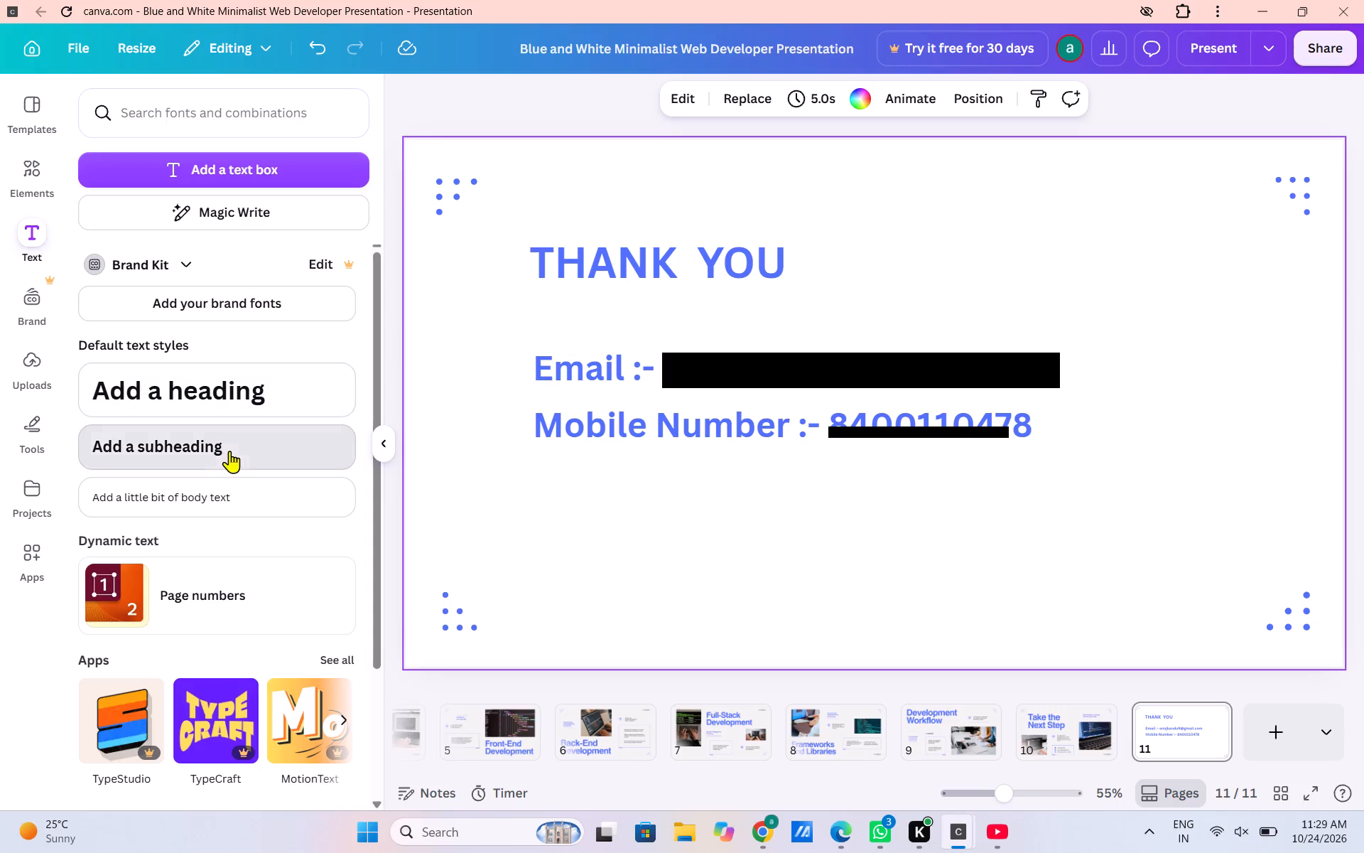
left_click_drag(888, 464, 857, 552)
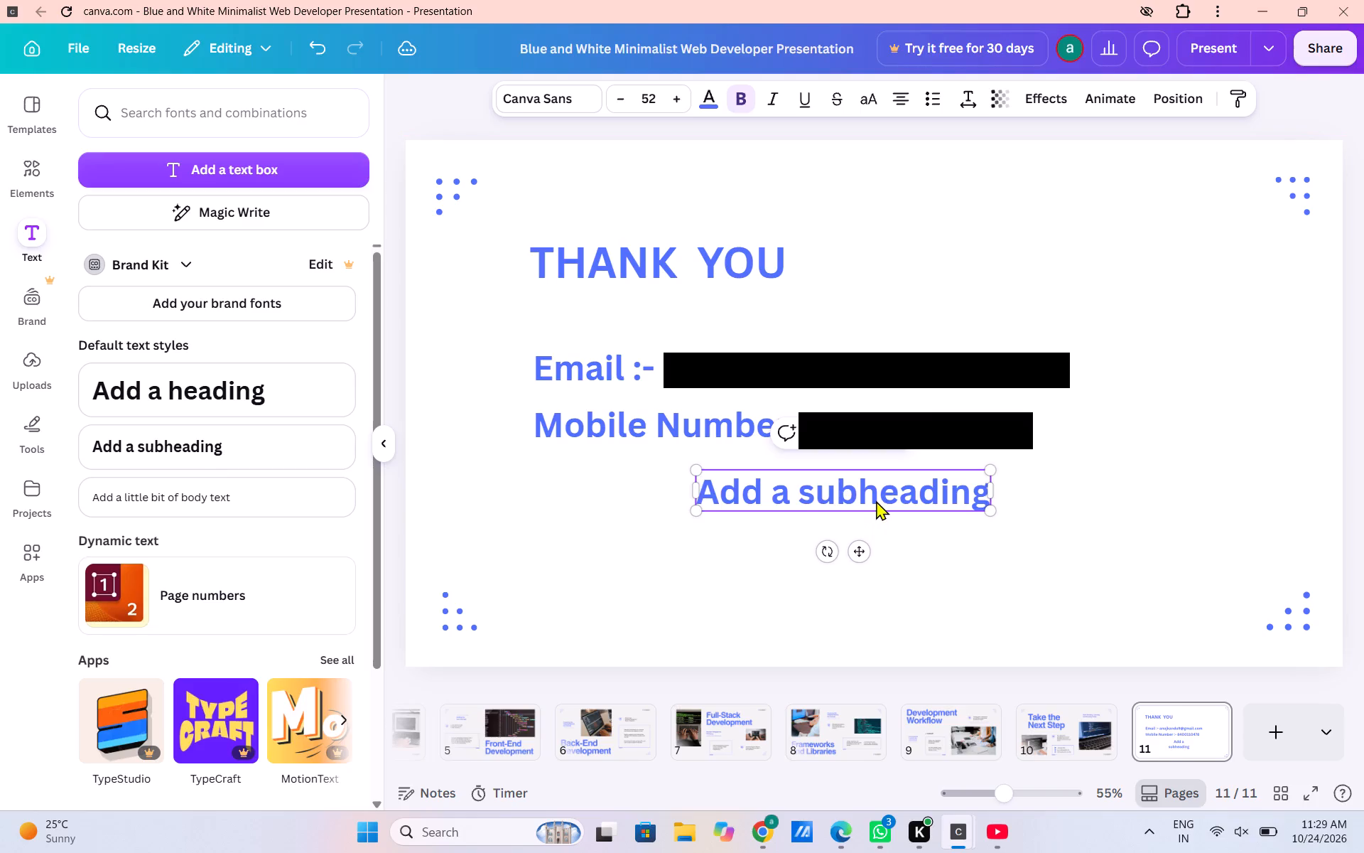
left_click(876, 500)
key("BackSpace")
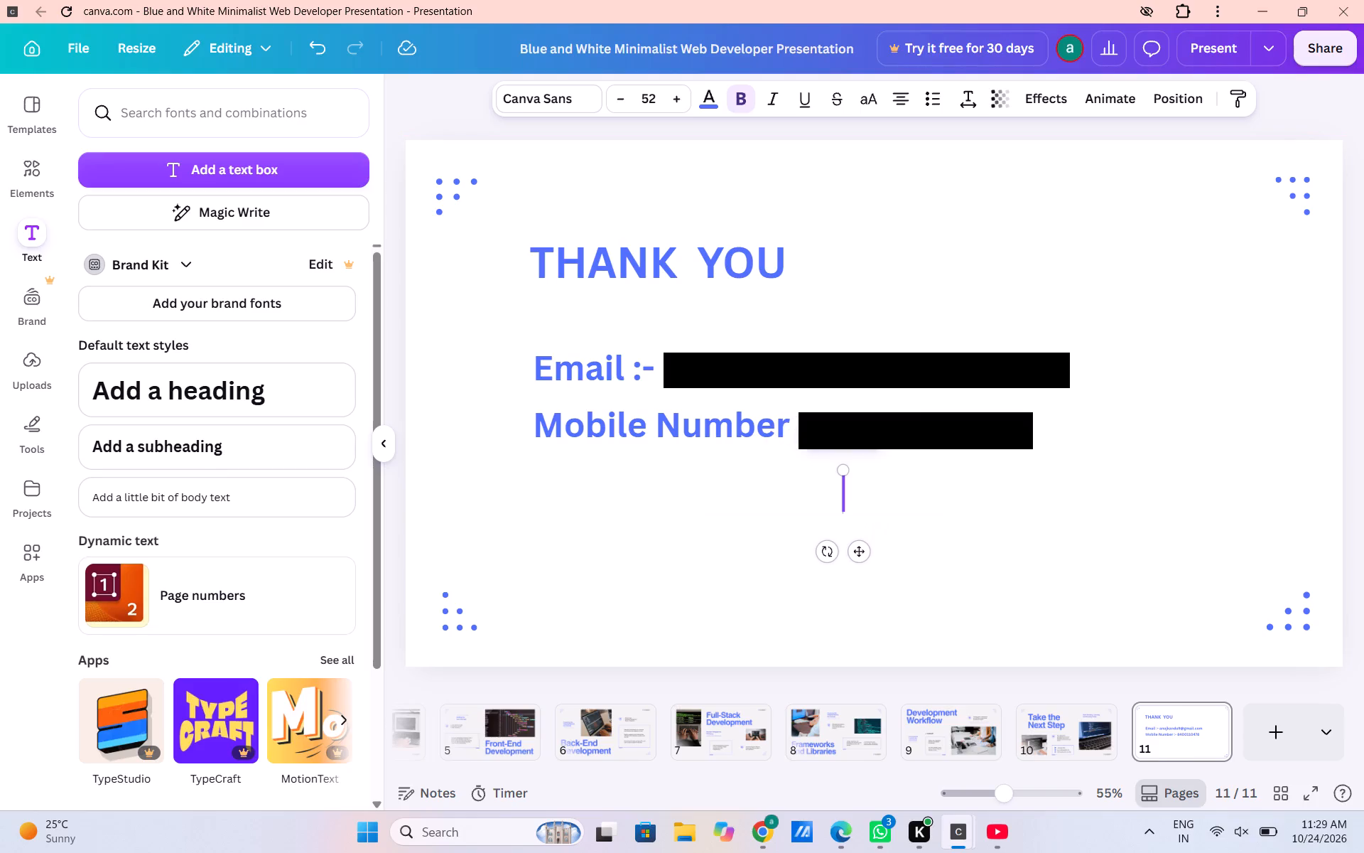
key("ctrl+v")
left_click_drag(857, 550, 909, 549)
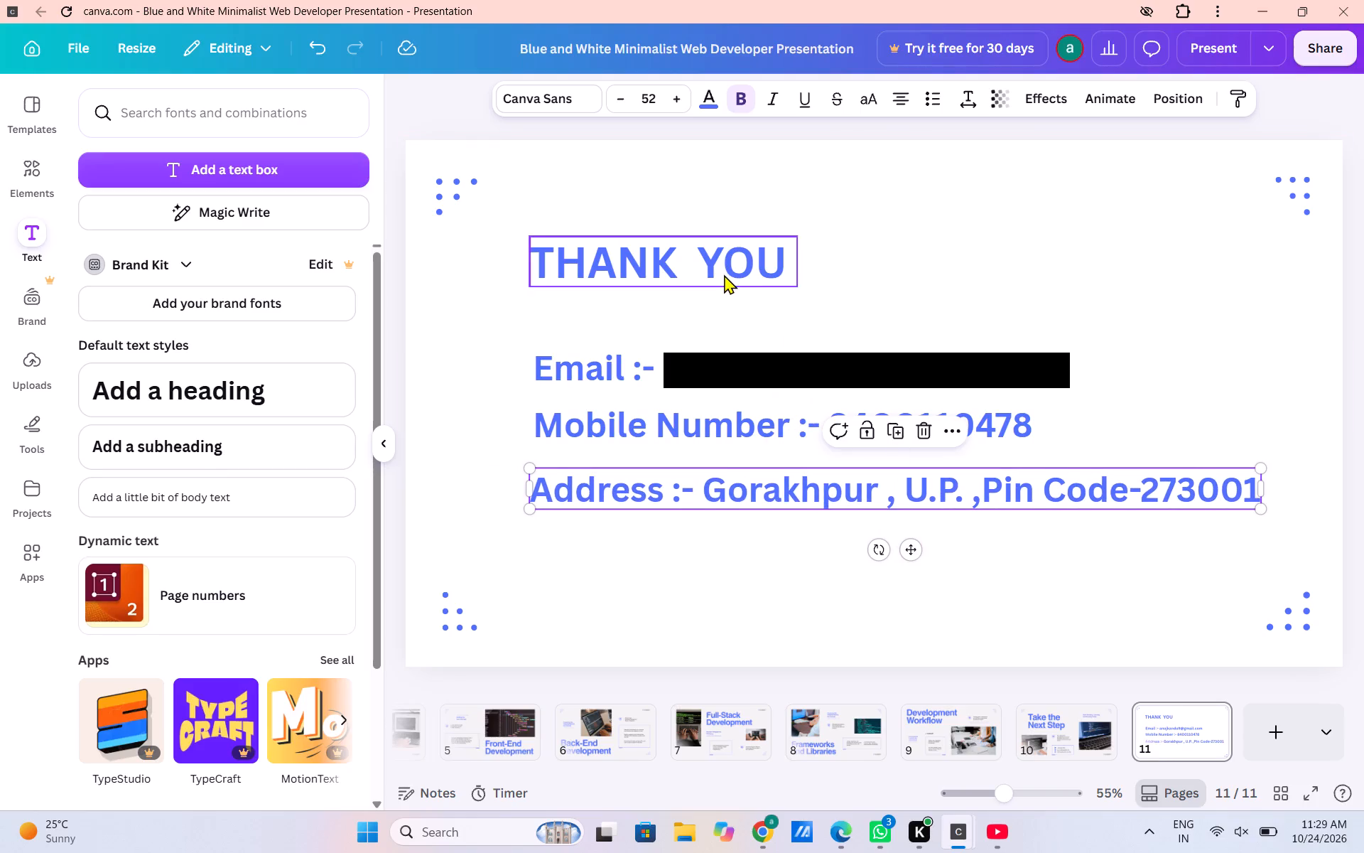
Move the THANK YOU heading slightly up and further left on the slide, so it starts left of the contact lines.
left_click(724, 274)
left_click_drag(680, 331, 632, 325)
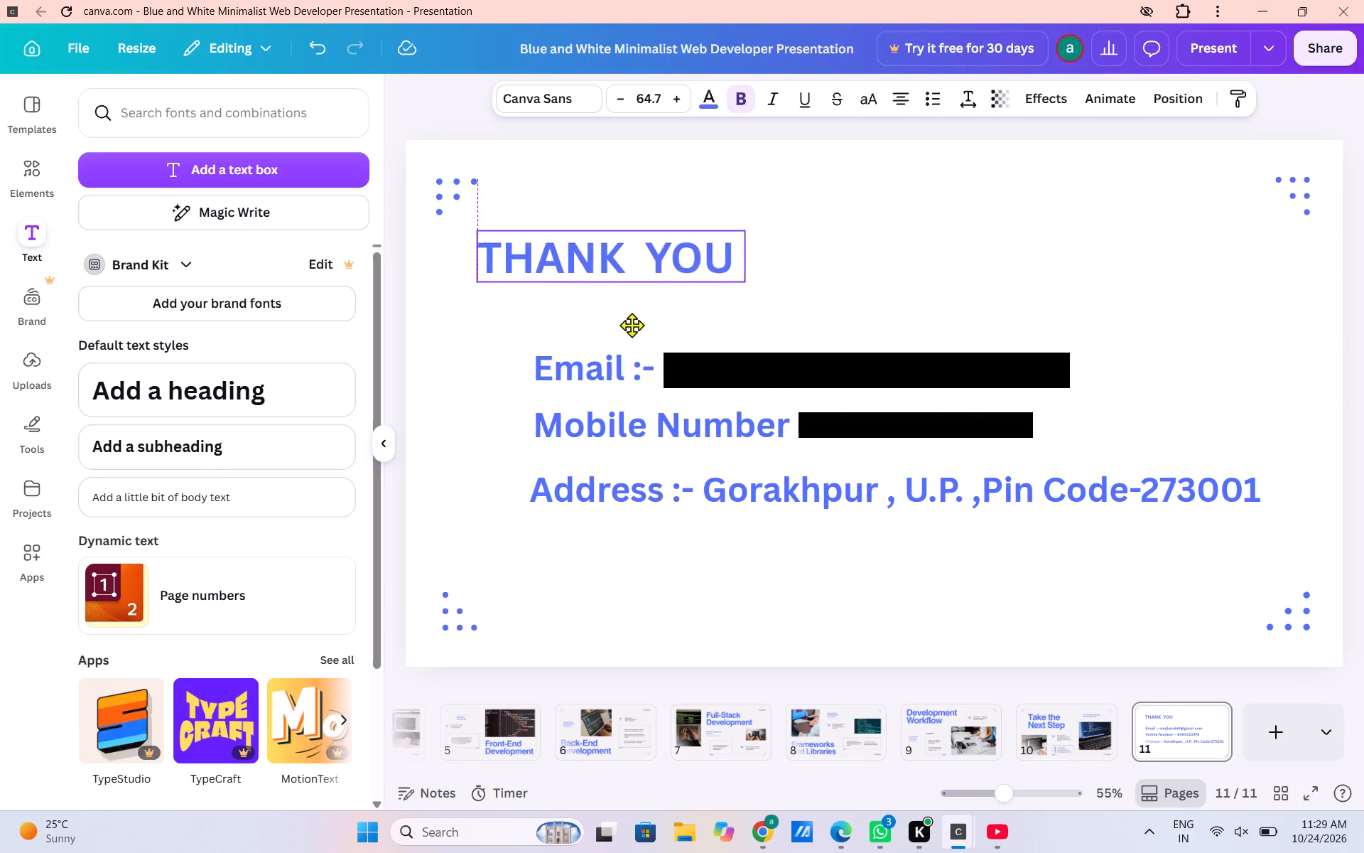
left_click_drag(632, 325, 623, 318)
left_click(754, 305)
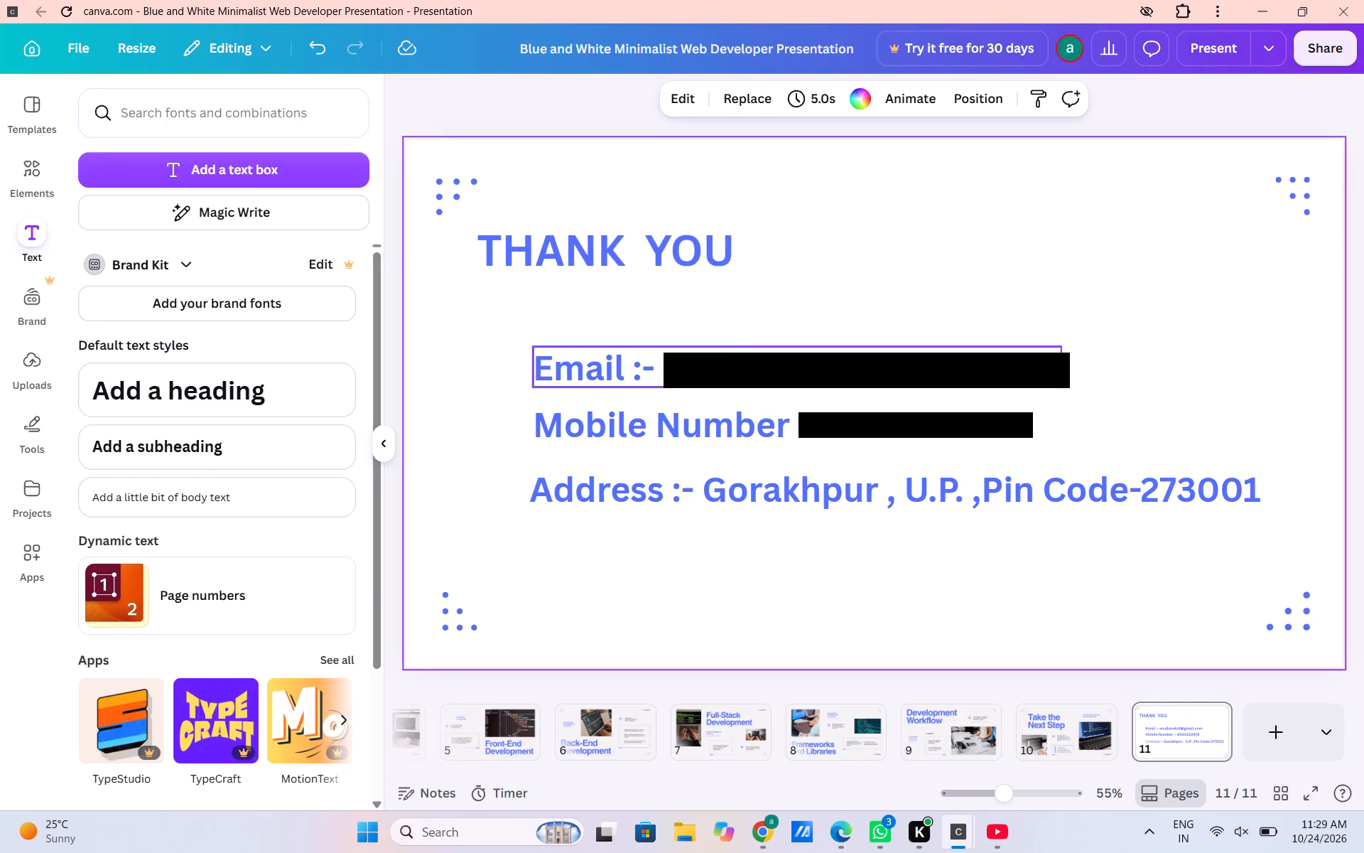
Move the email, mobile number and address lines up and left so they start in line beneath the THANK YOU heading.
left_click(733, 363)
left_click_drag(816, 434, 789, 425)
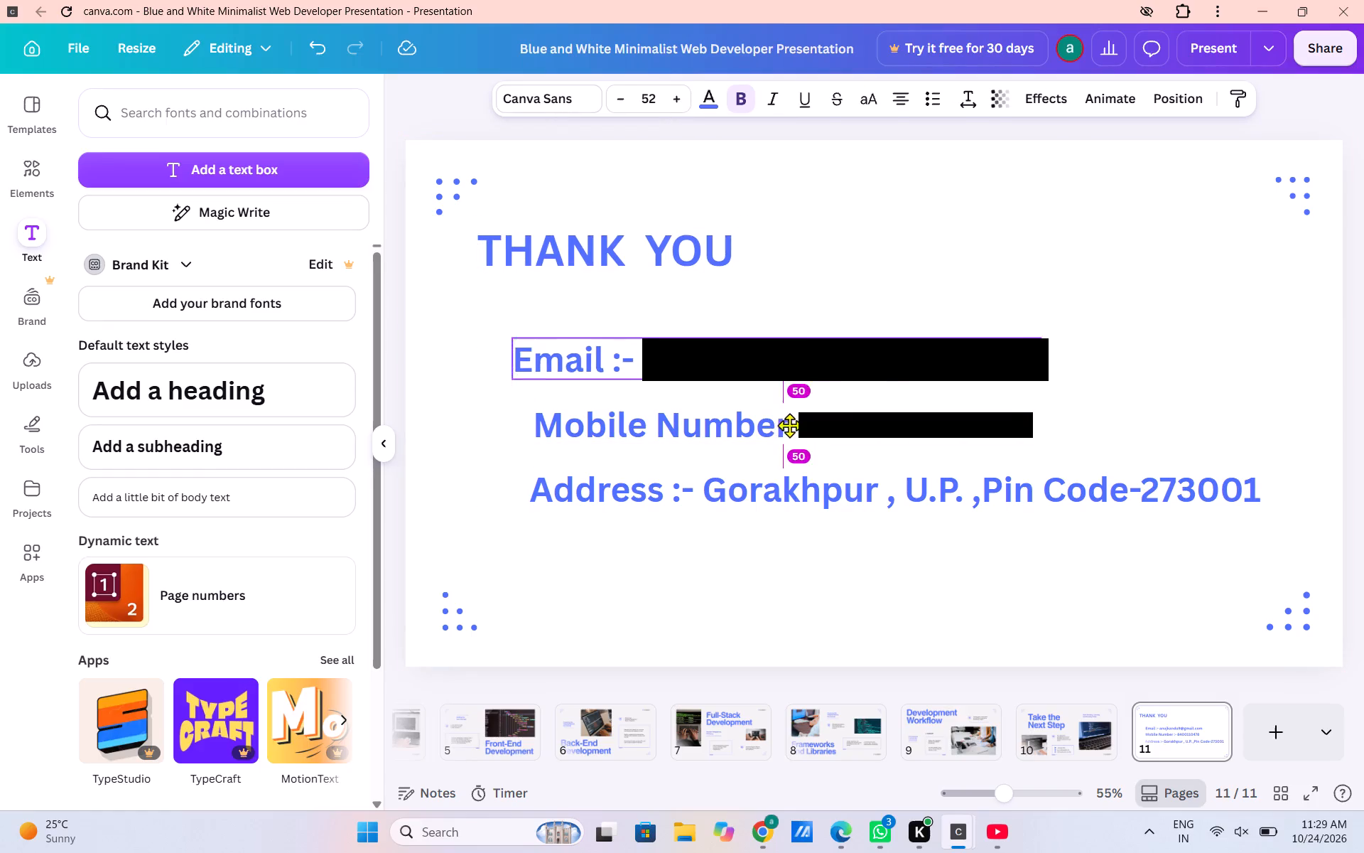
left_click_drag(789, 425, 769, 392)
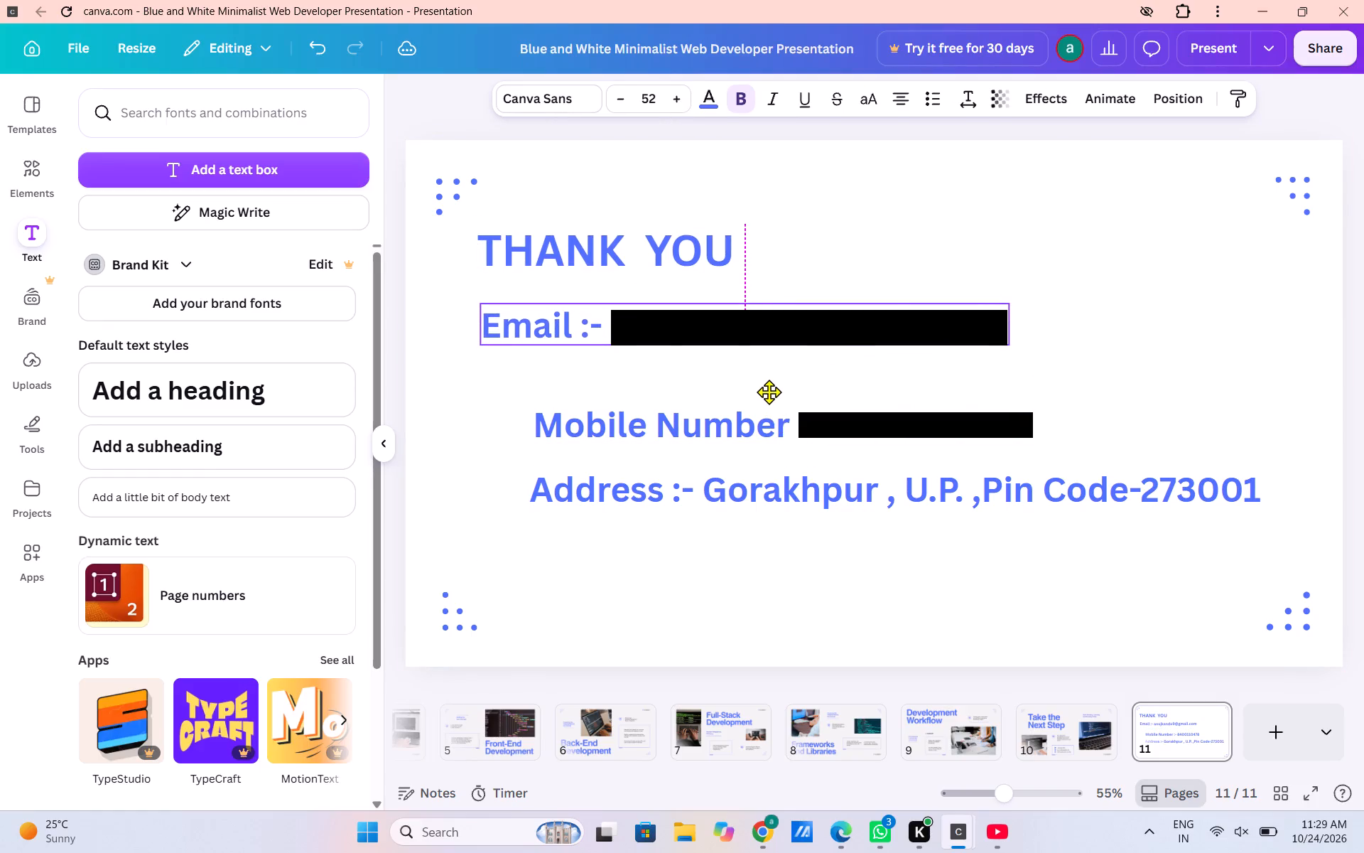
left_click_drag(769, 392, 770, 390)
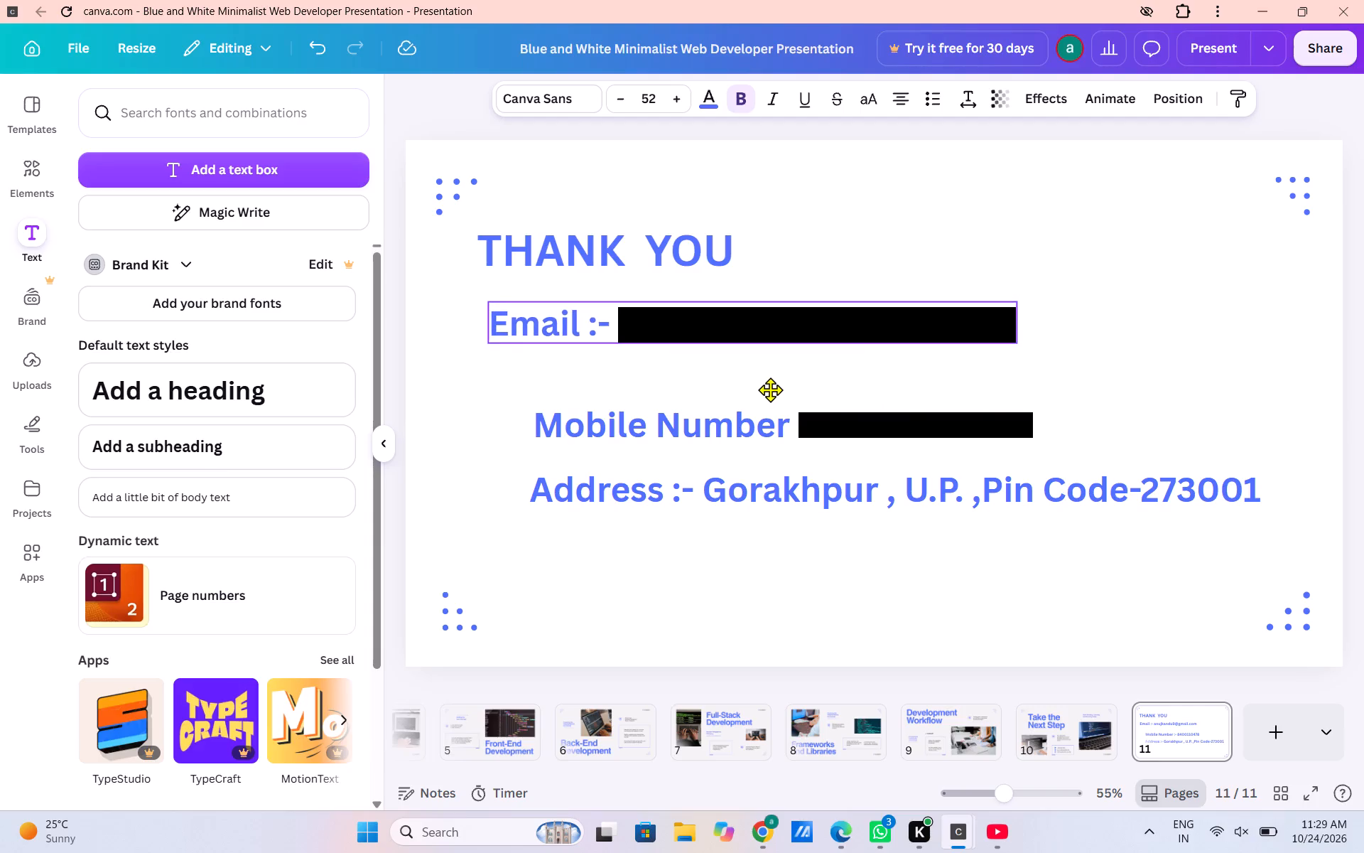
left_click_drag(770, 390, 768, 390)
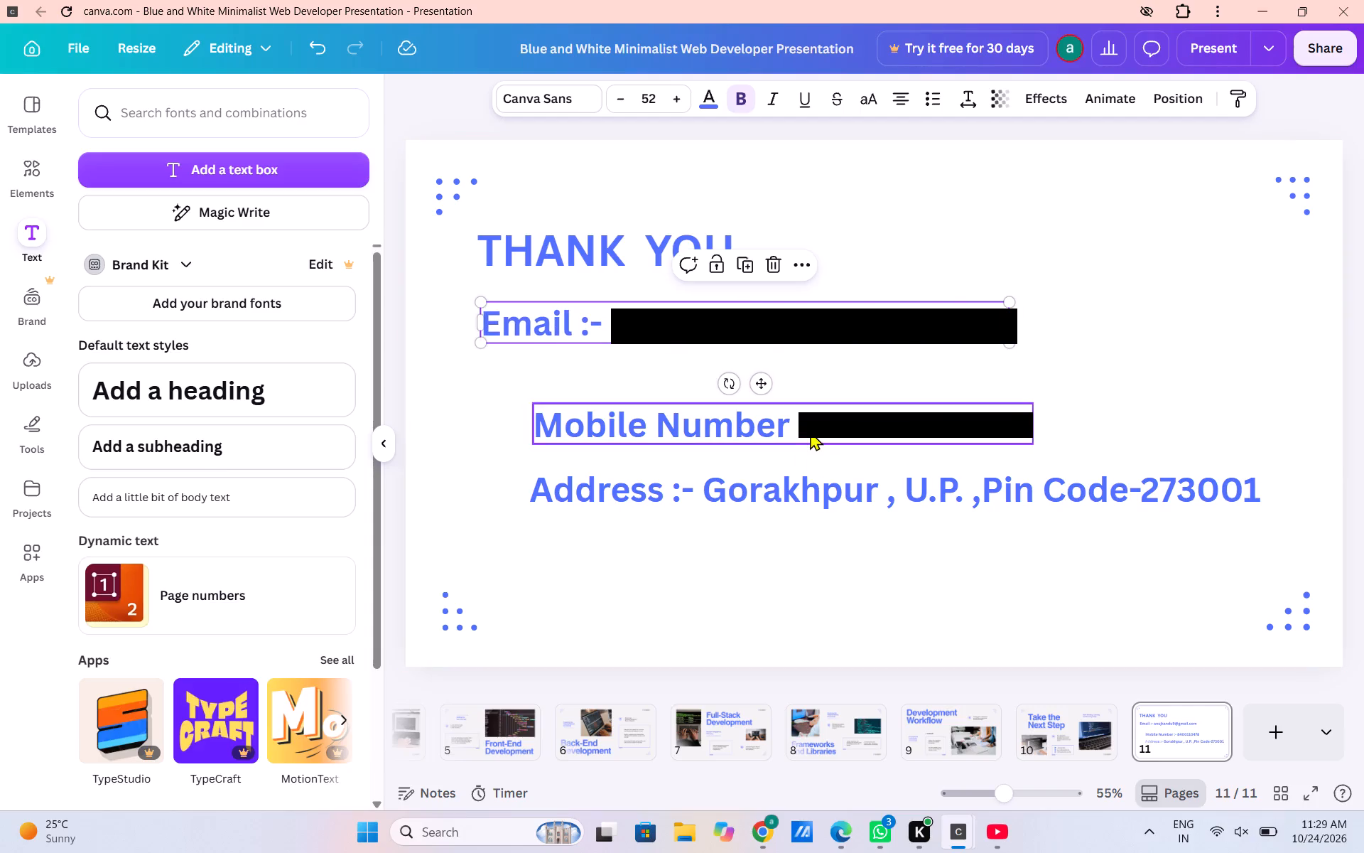
left_click(810, 431)
left_click_drag(800, 476, 767, 447)
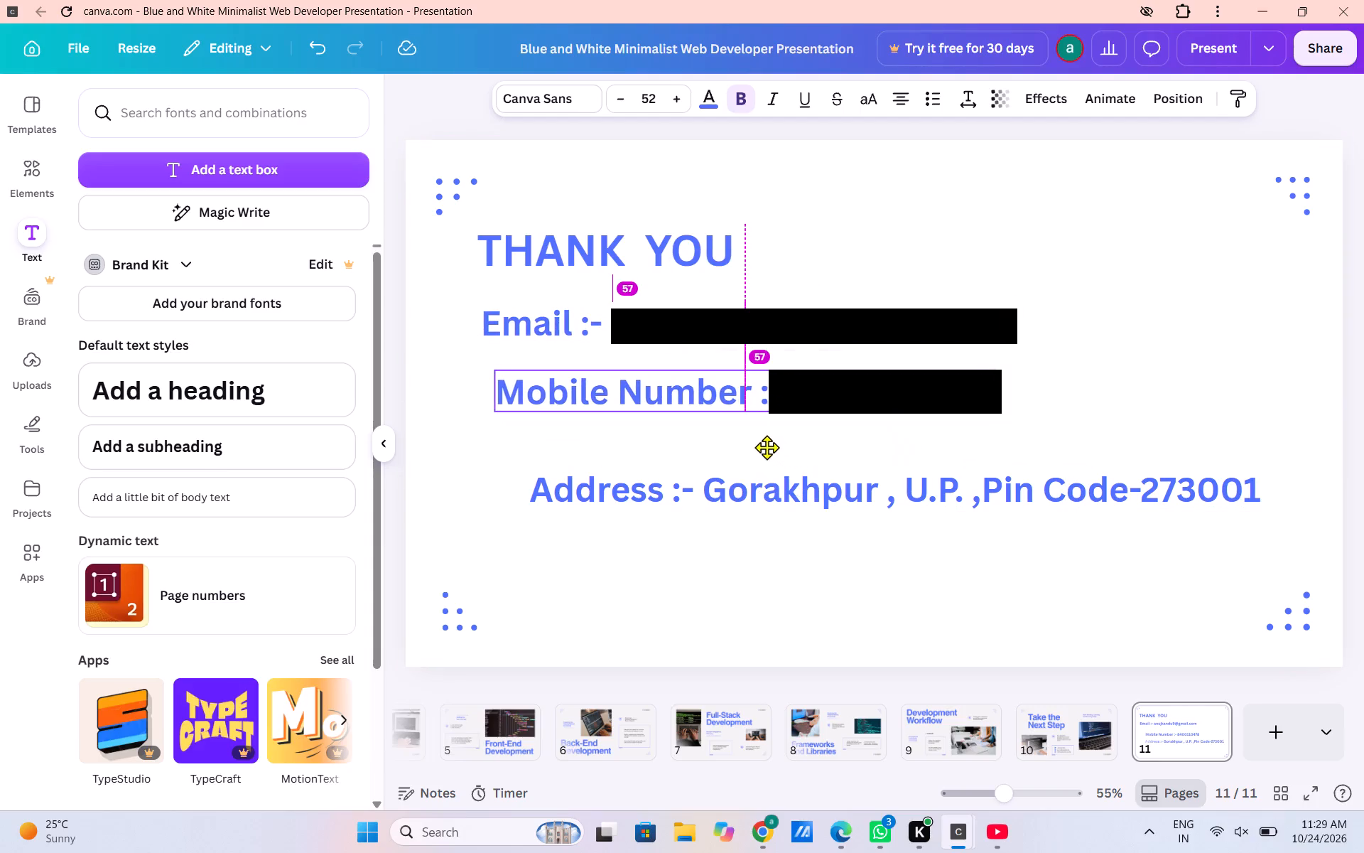
left_click_drag(767, 447, 751, 437)
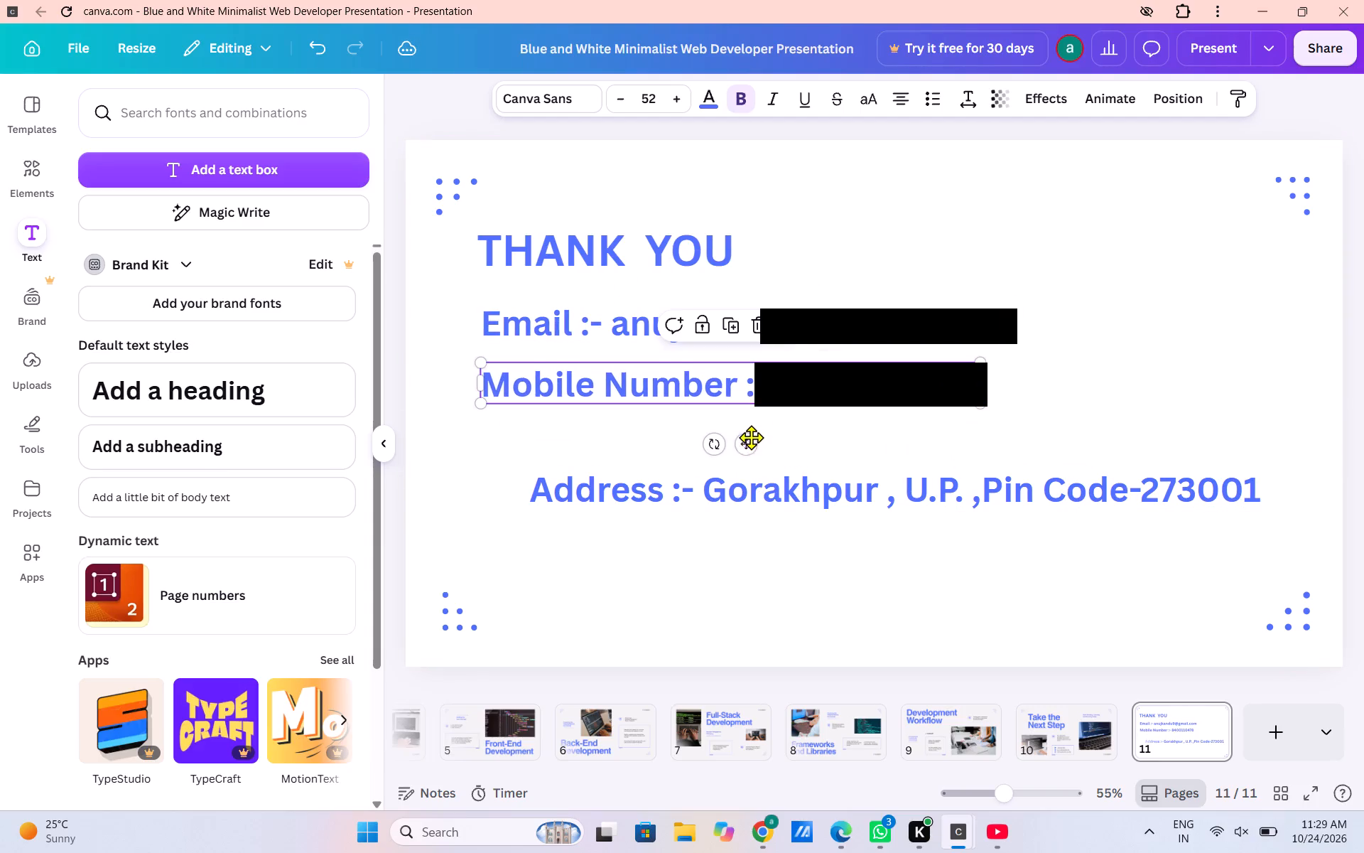
left_click(780, 508)
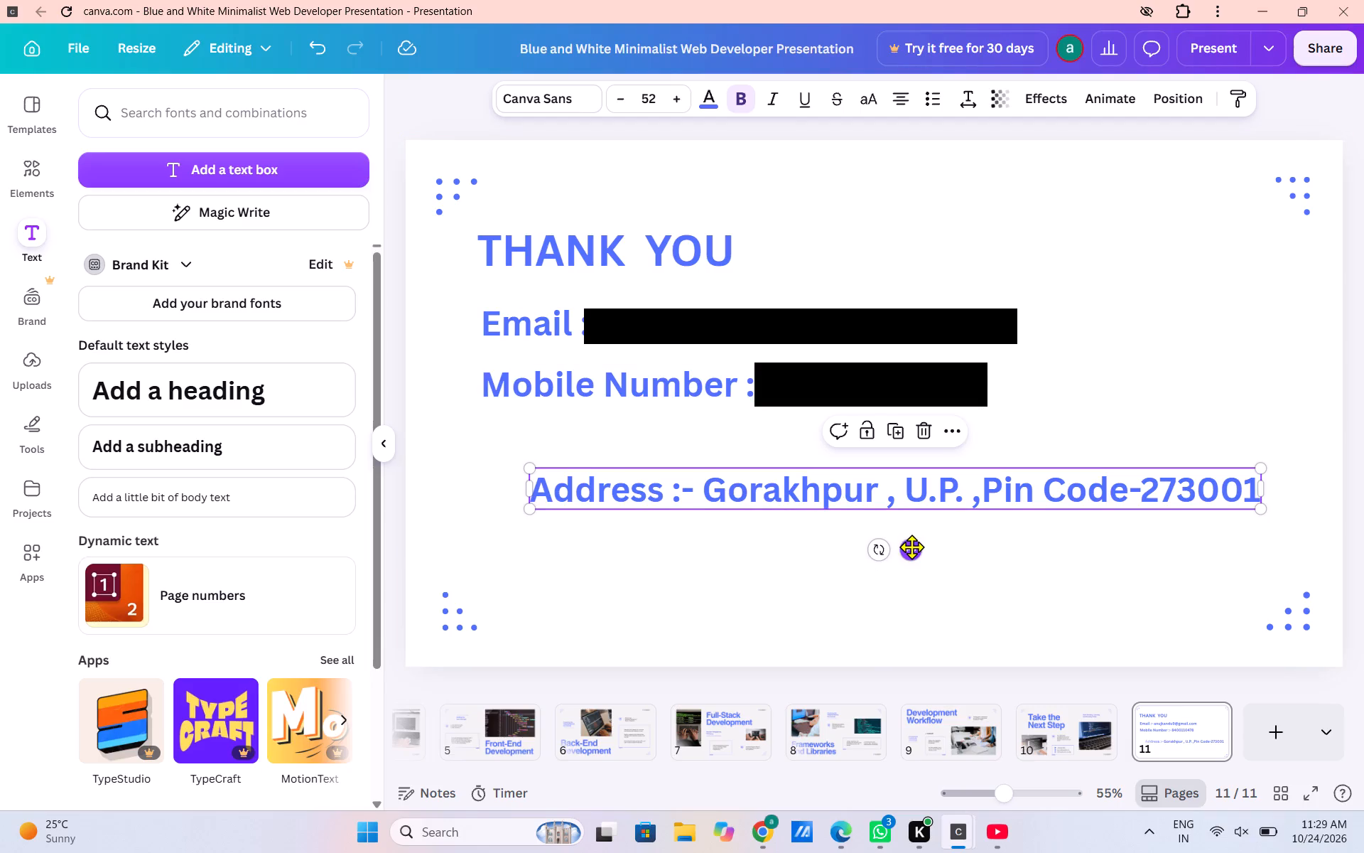
left_click_drag(911, 547, 866, 512)
left_click(921, 564)
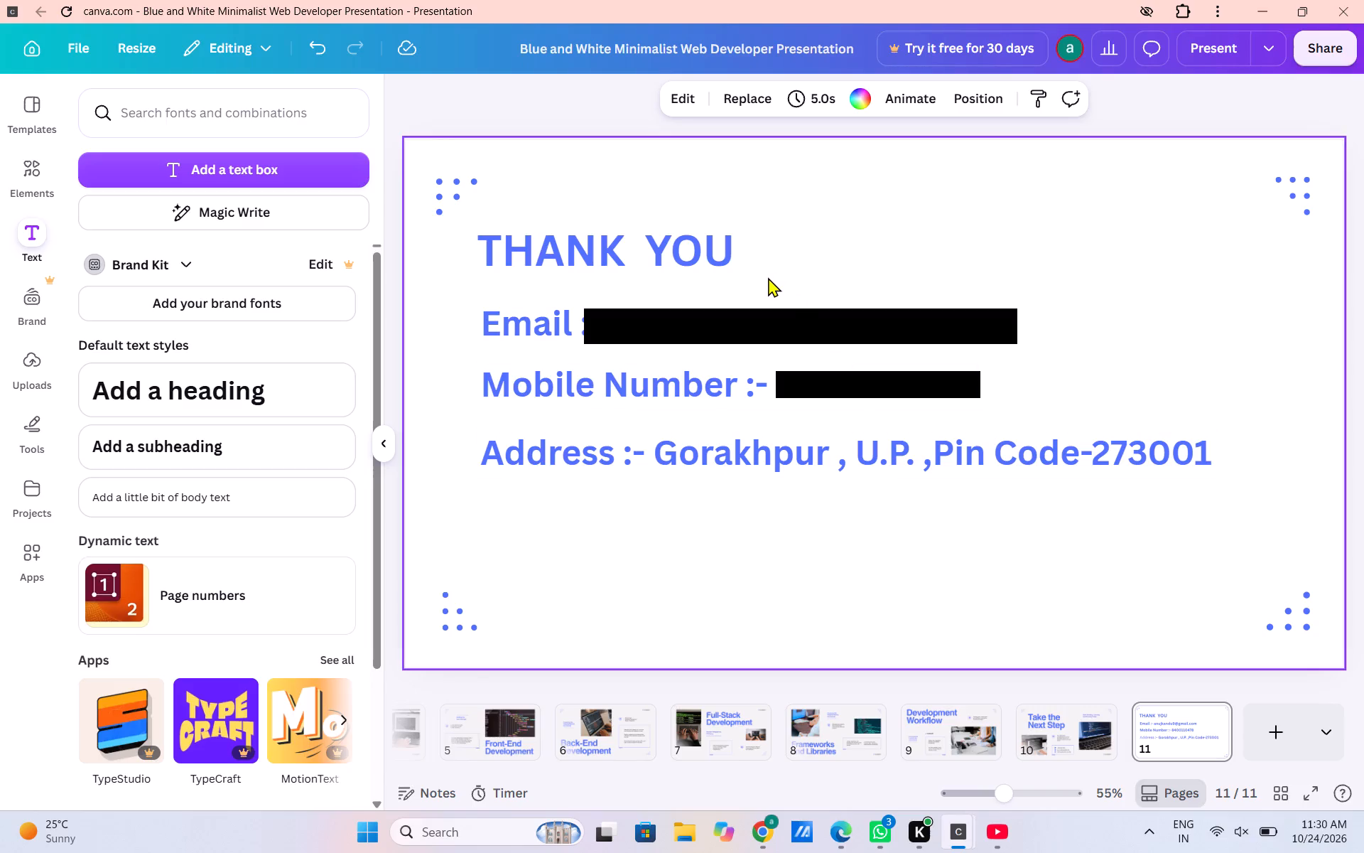
Move the THANK YOU heading up and to the right, near the slide's top edge, leaving space above the email line.
left_click_drag(715, 263, 787, 228)
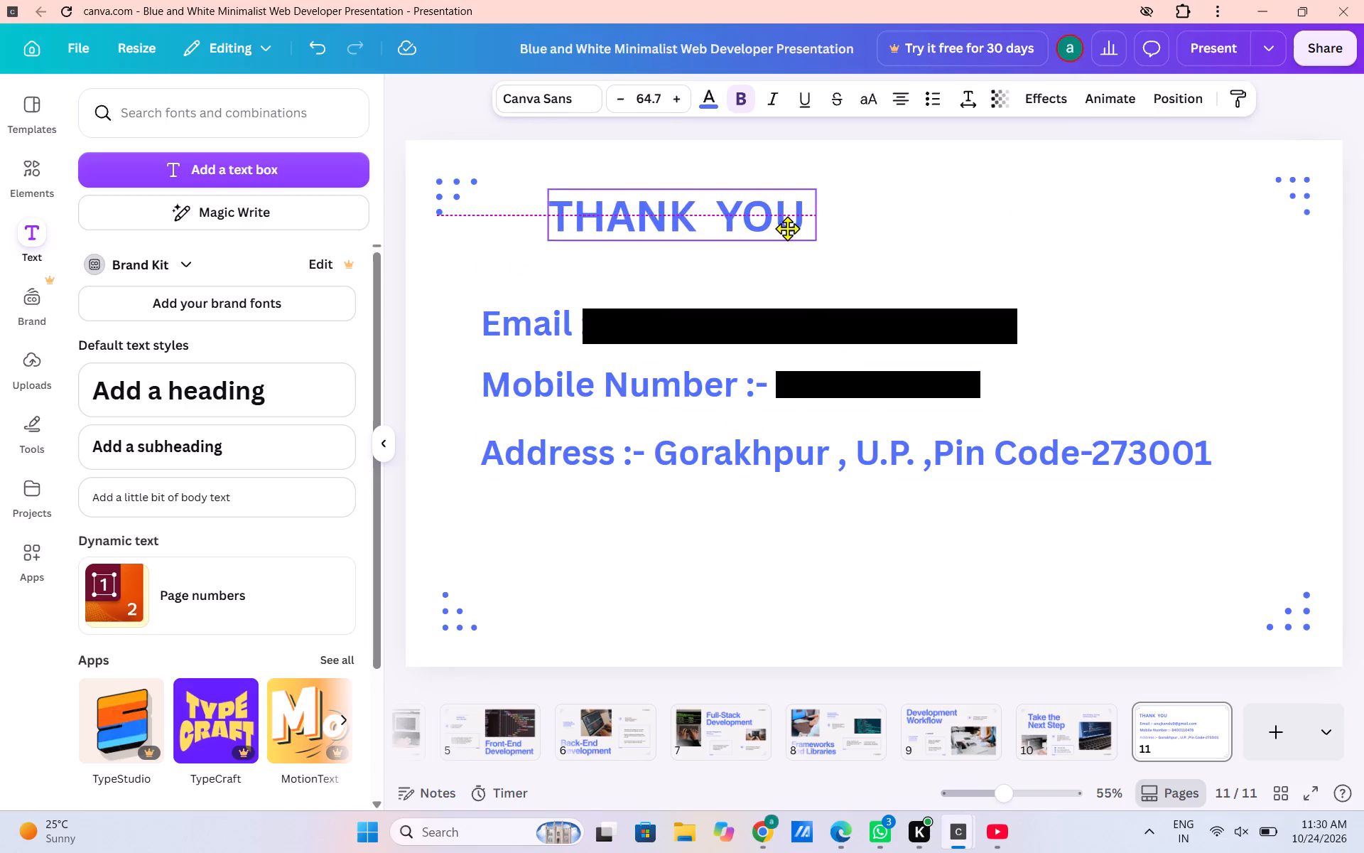
left_click_drag(787, 228, 780, 216)
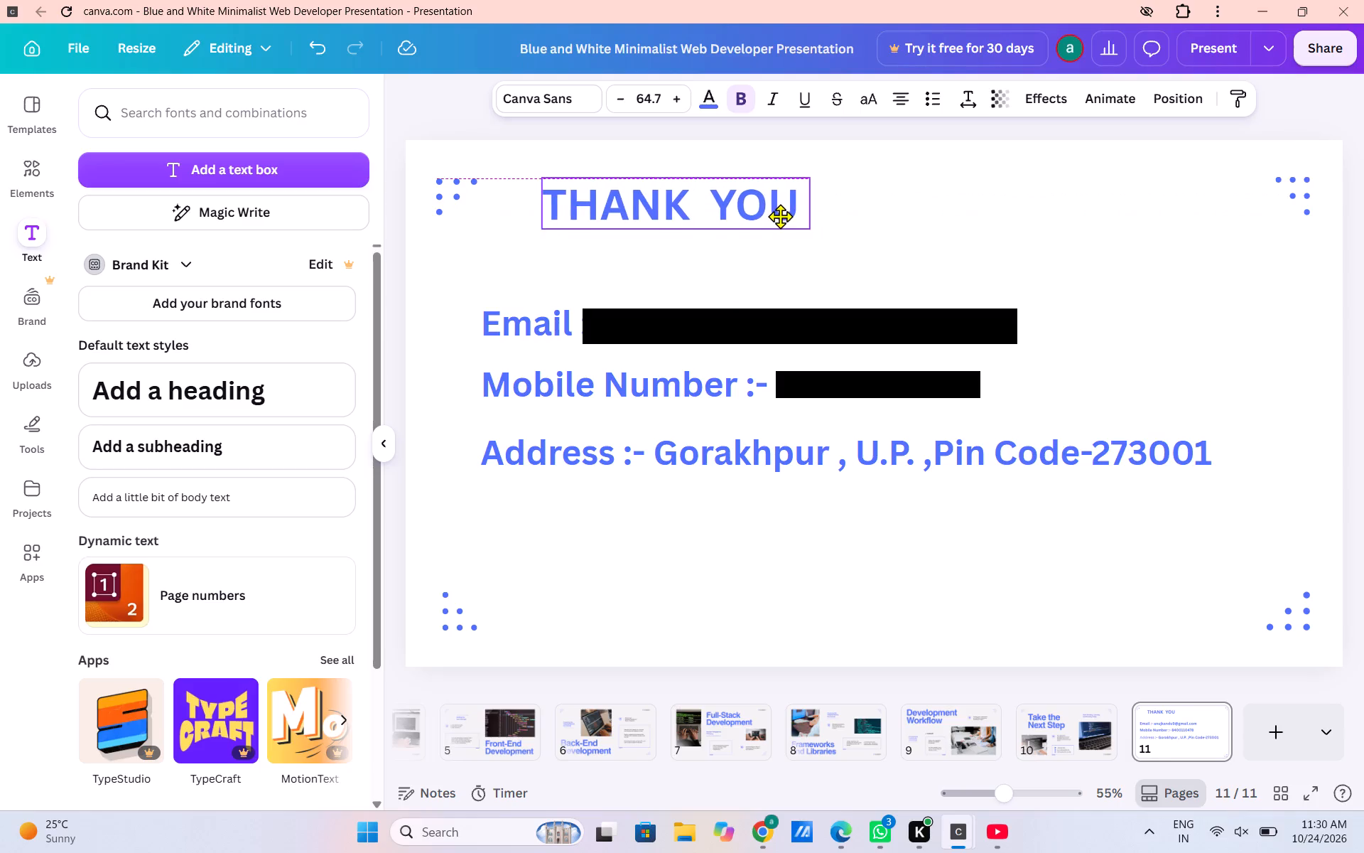
left_click_drag(780, 216, 777, 215)
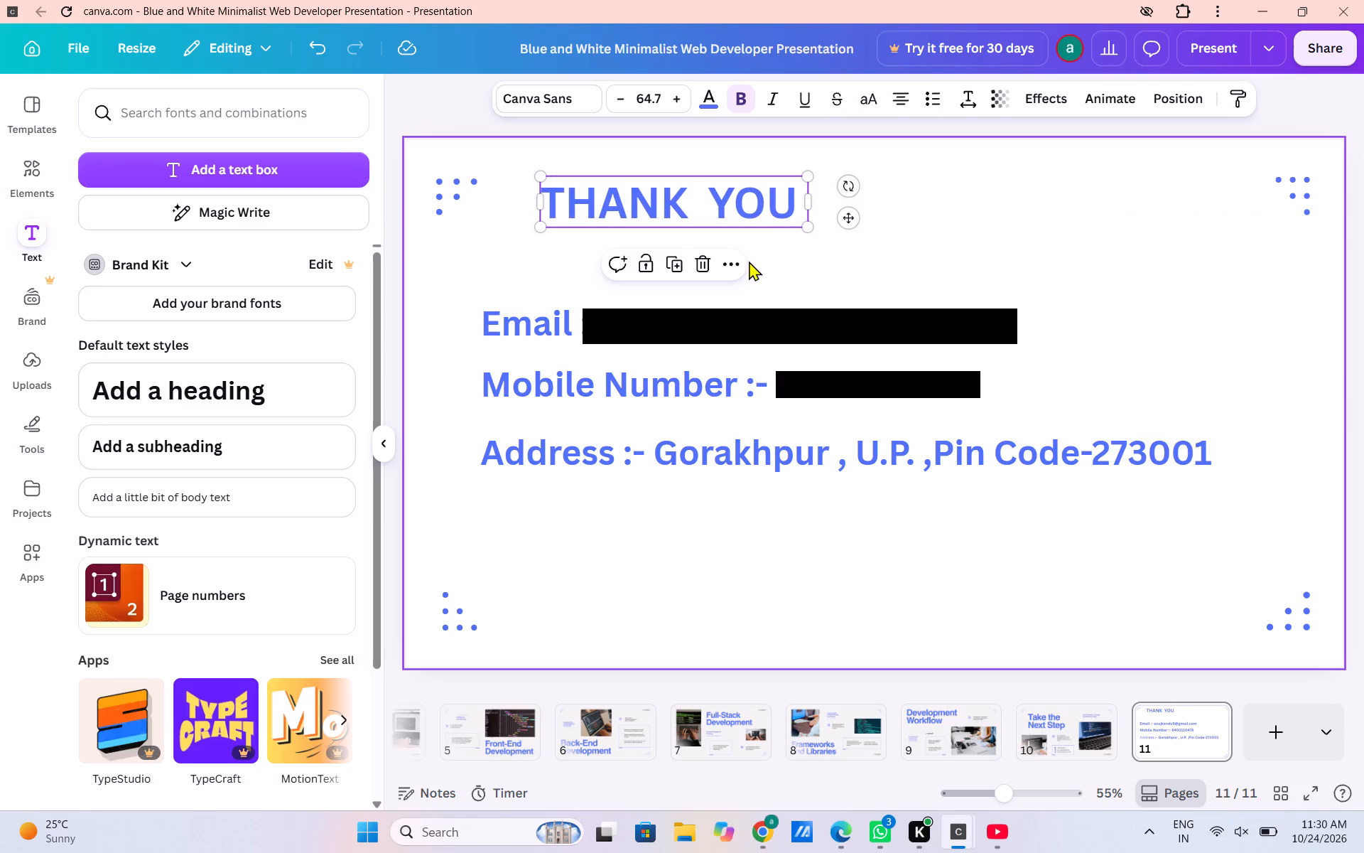
left_click(749, 261)
Add a subheading and place it between the THANK YOU heading and the email line.
left_click(168, 451)
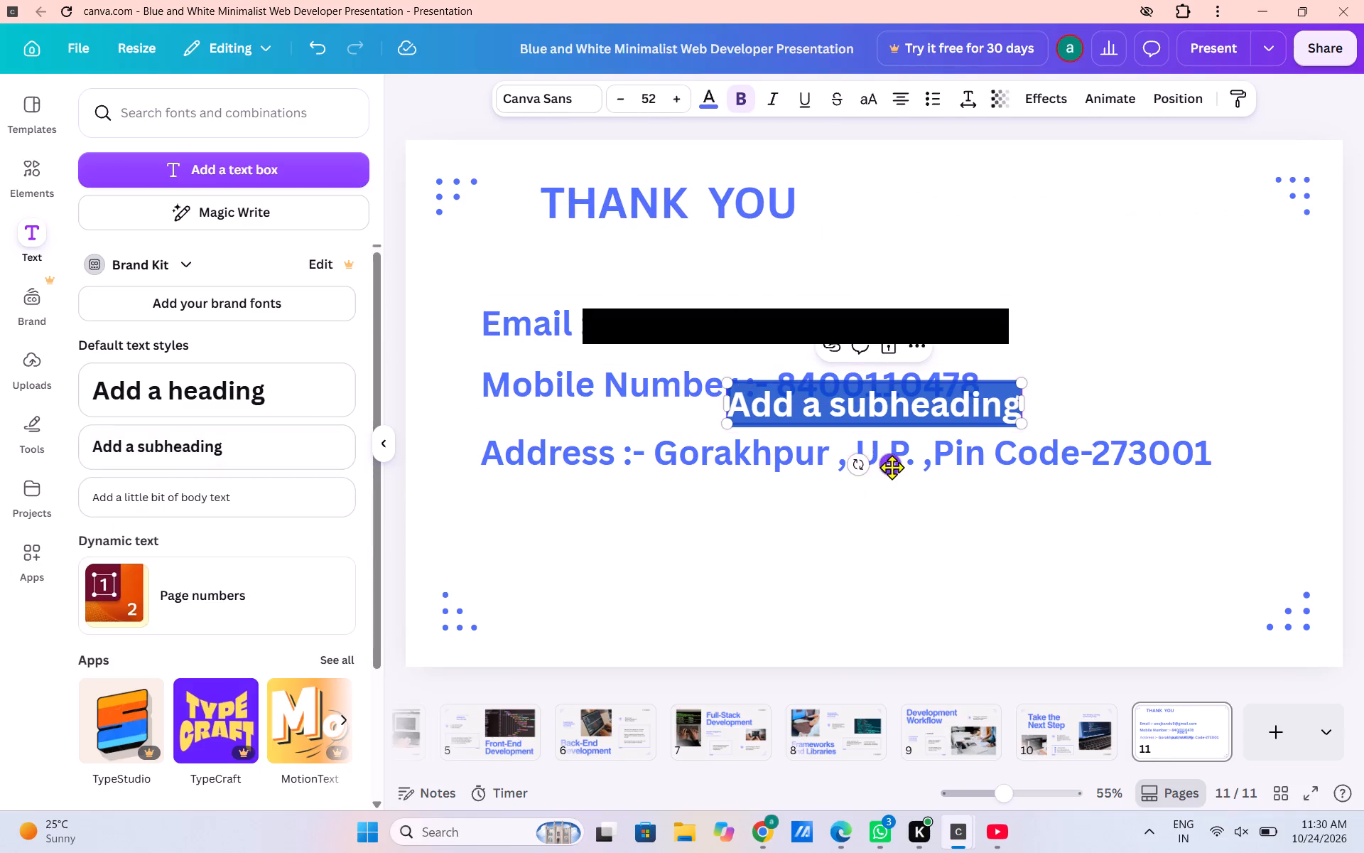
left_click_drag(892, 467, 830, 321)
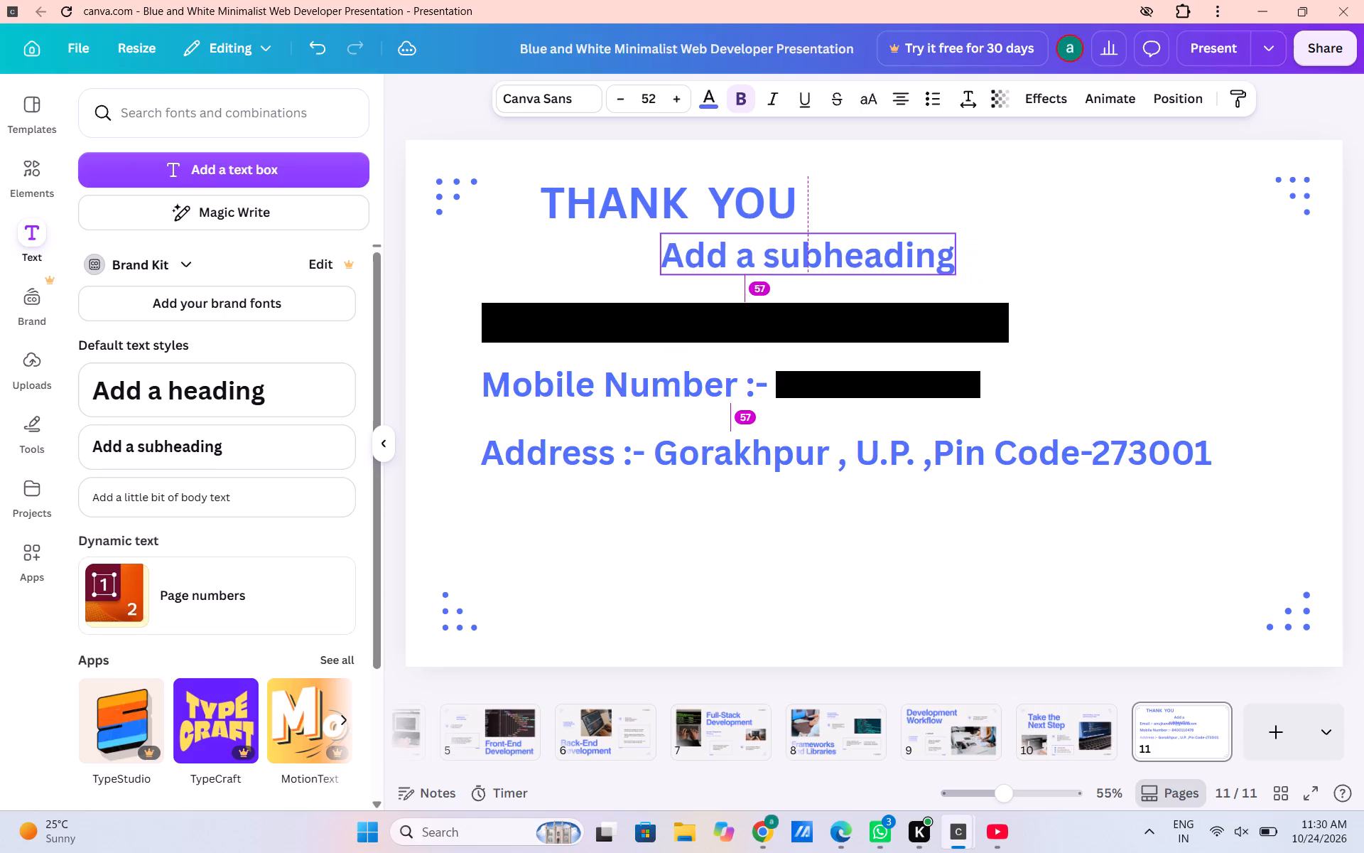
left_click_drag(830, 321, 782, 319)
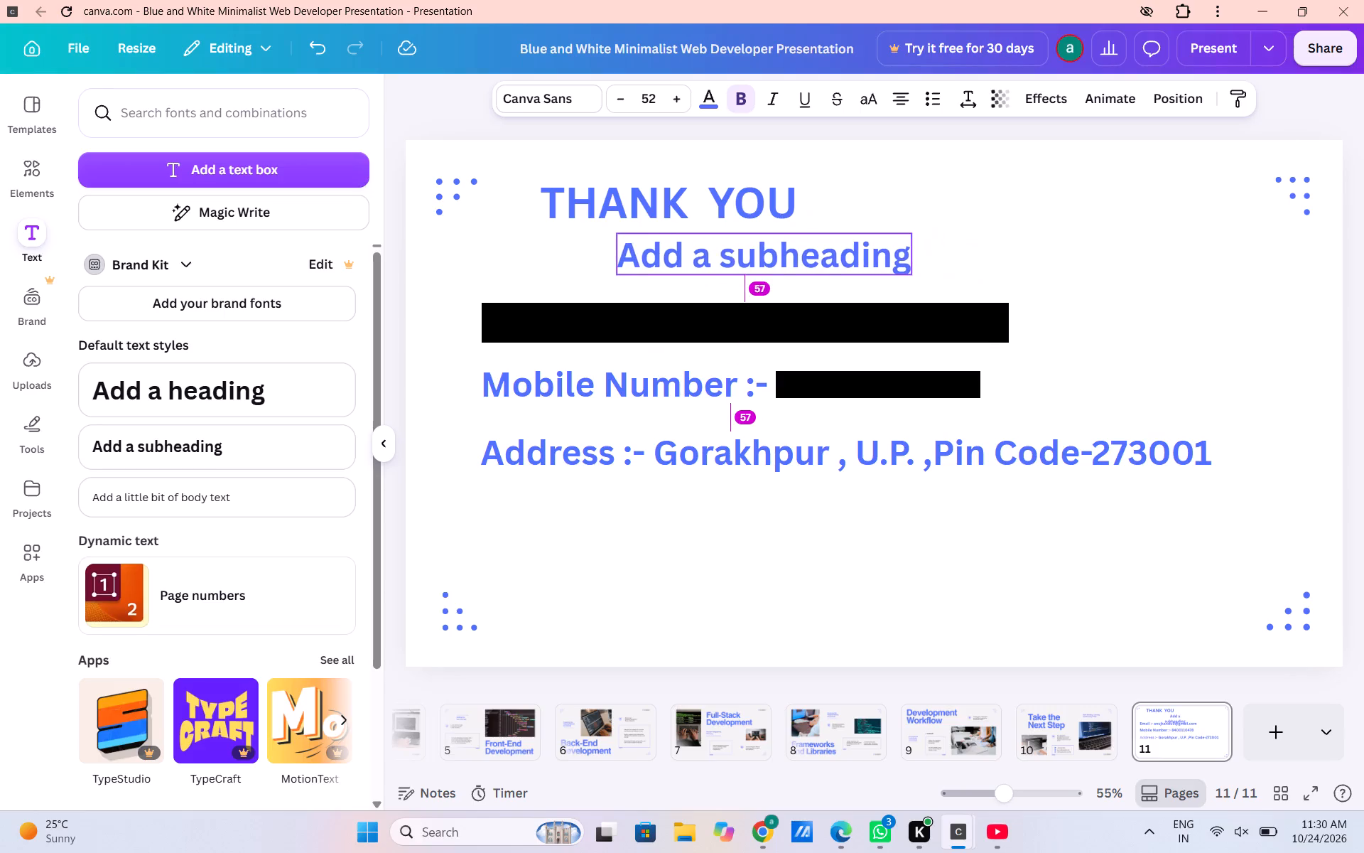
left_click_drag(782, 319, 764, 316)
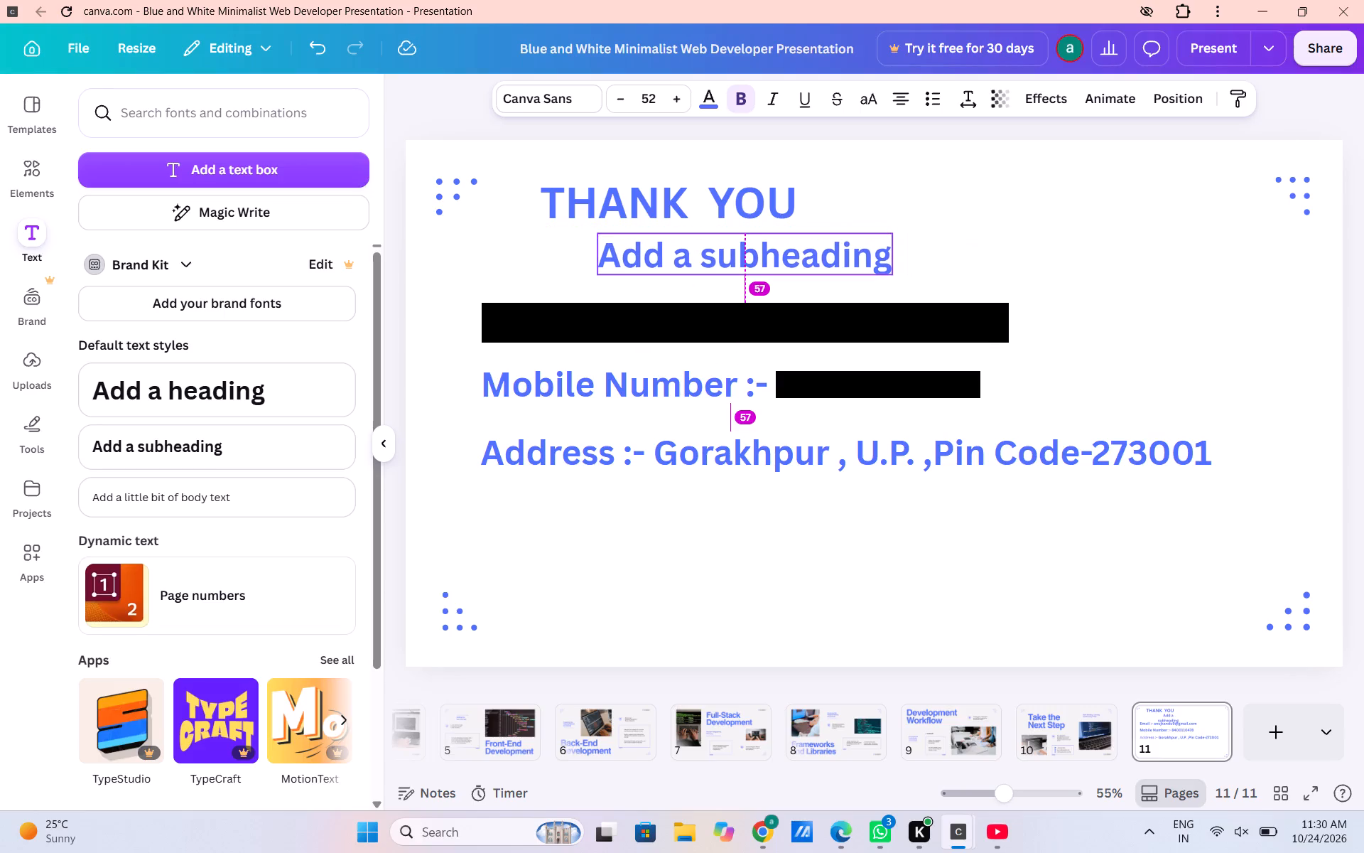
left_click_drag(764, 316, 769, 323)
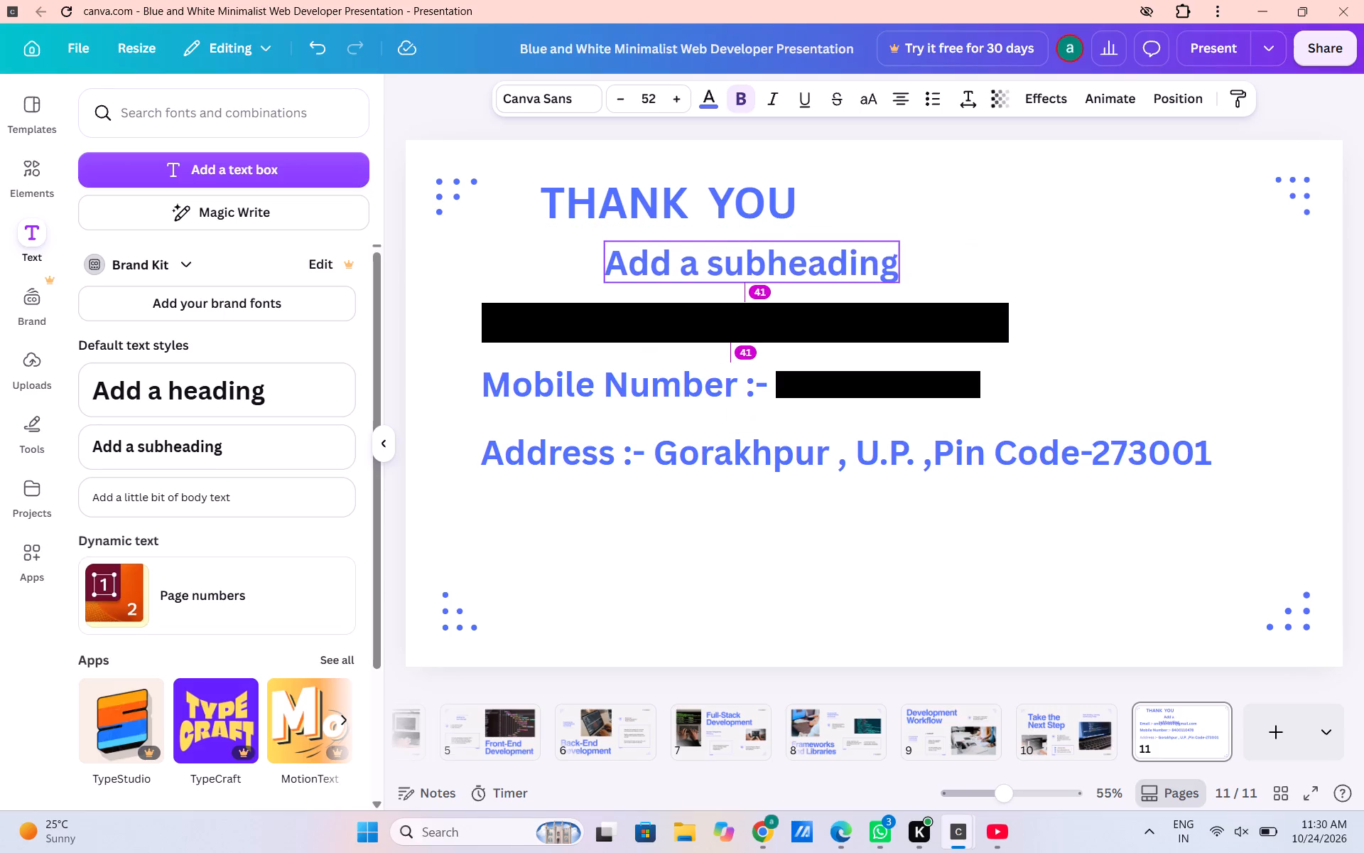
left_click_drag(769, 323, 769, 321)
Replace the new subheading's text with "CONTACT DETAILS :-" and shift it left to start roughly under the THANK YOU heading.
left_click(786, 261)
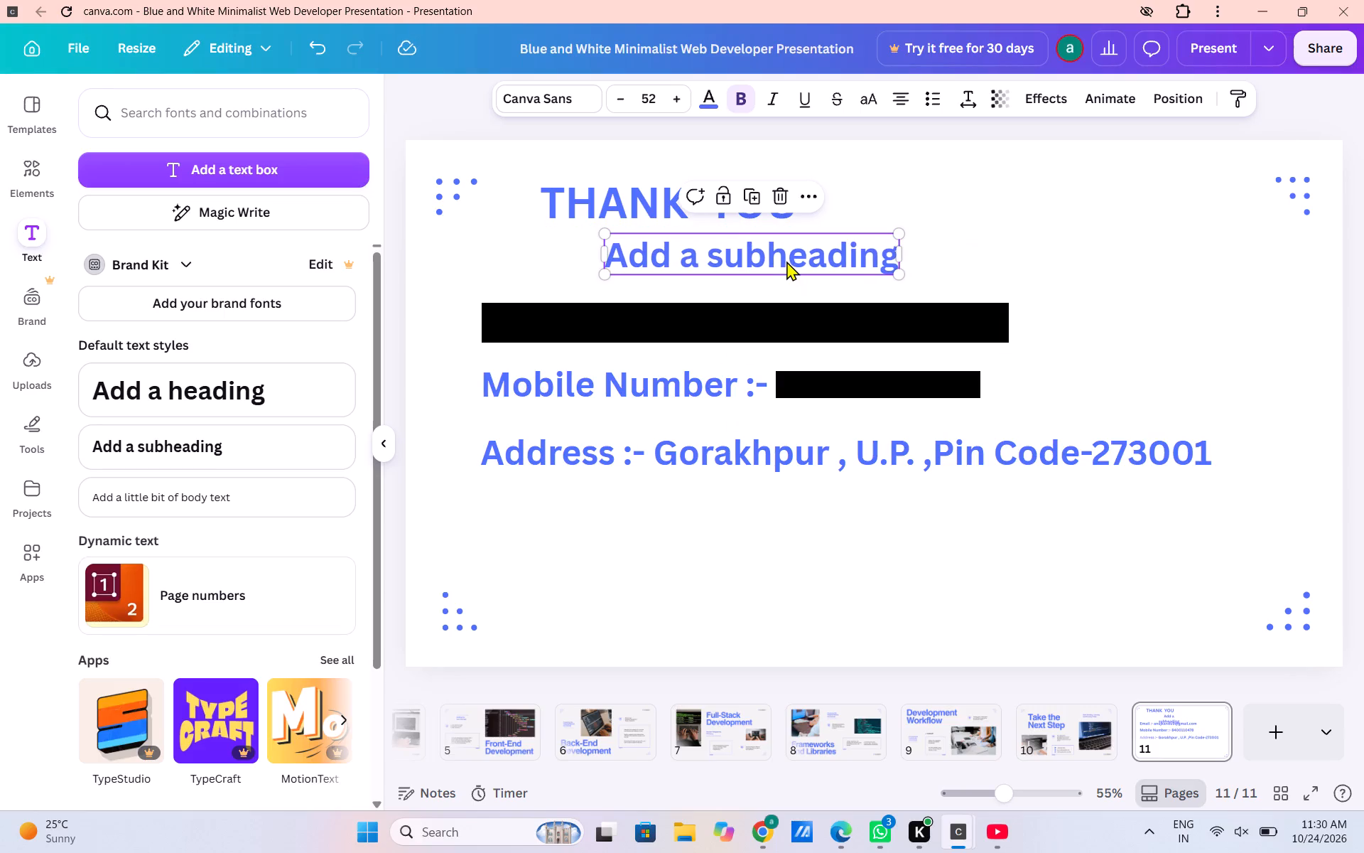
key("BackSpace")
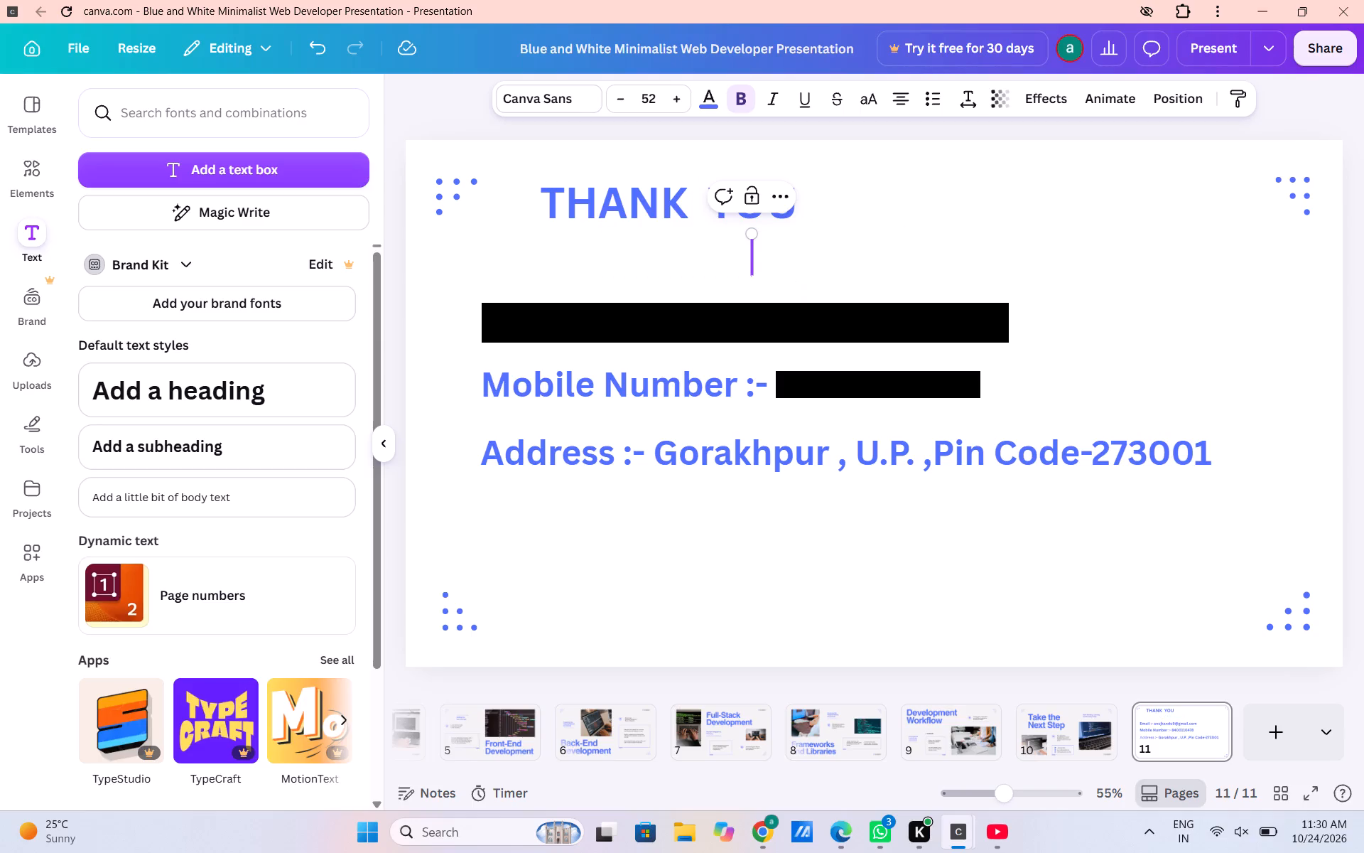
type("CONTACT")
key("space")
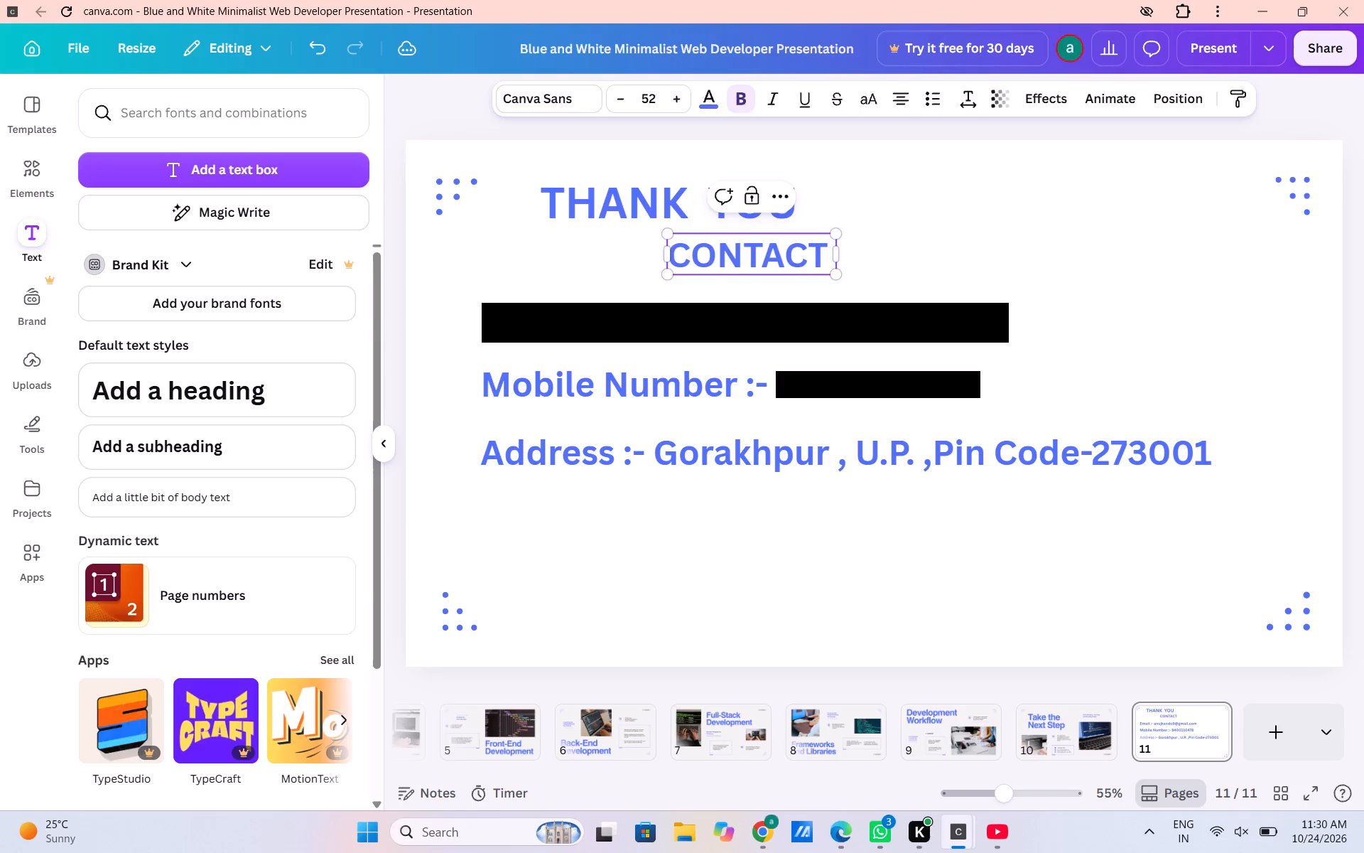
type("DETAILS")
key("space")
type(";")
key("BackSpace")
key("shift+colon")
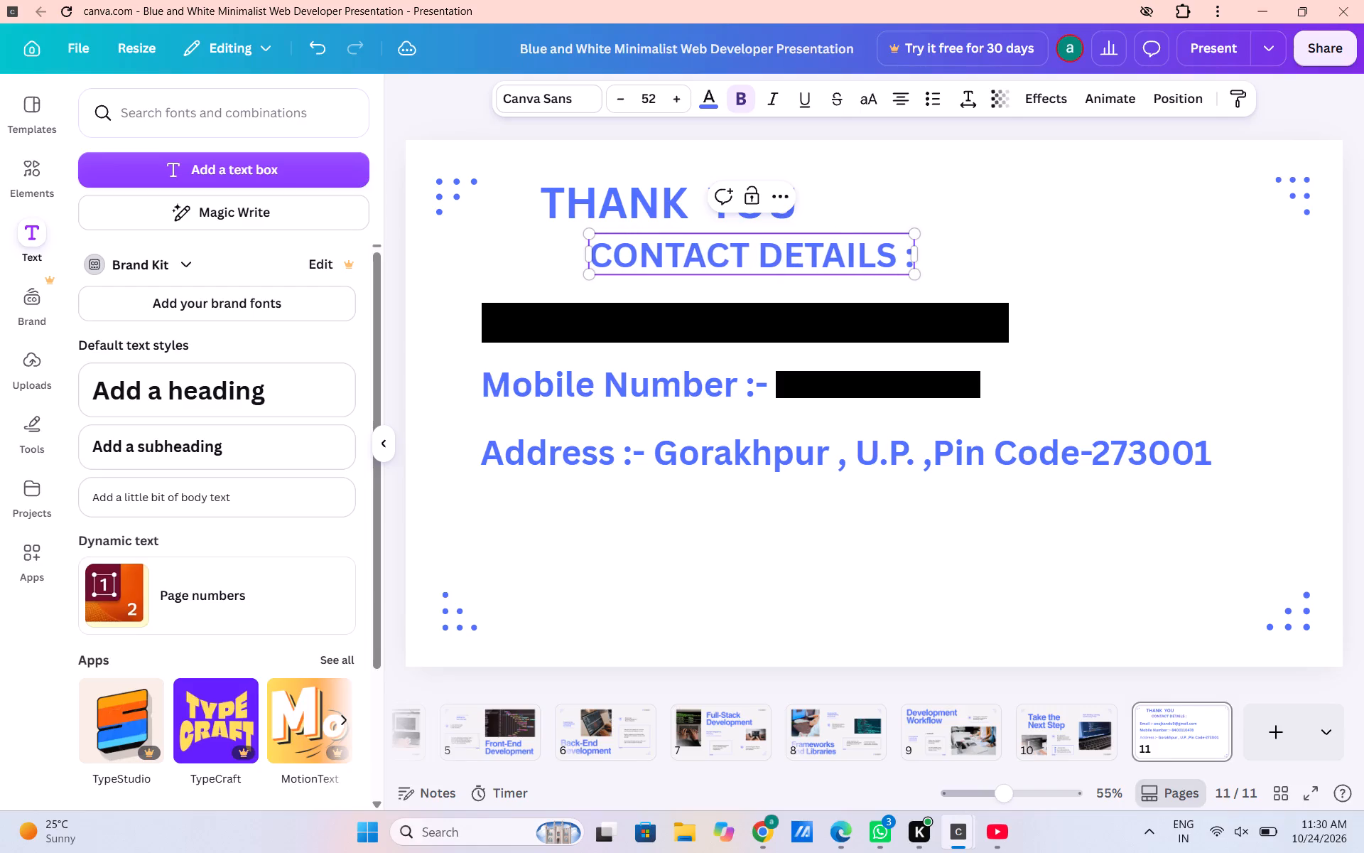
key("minus")
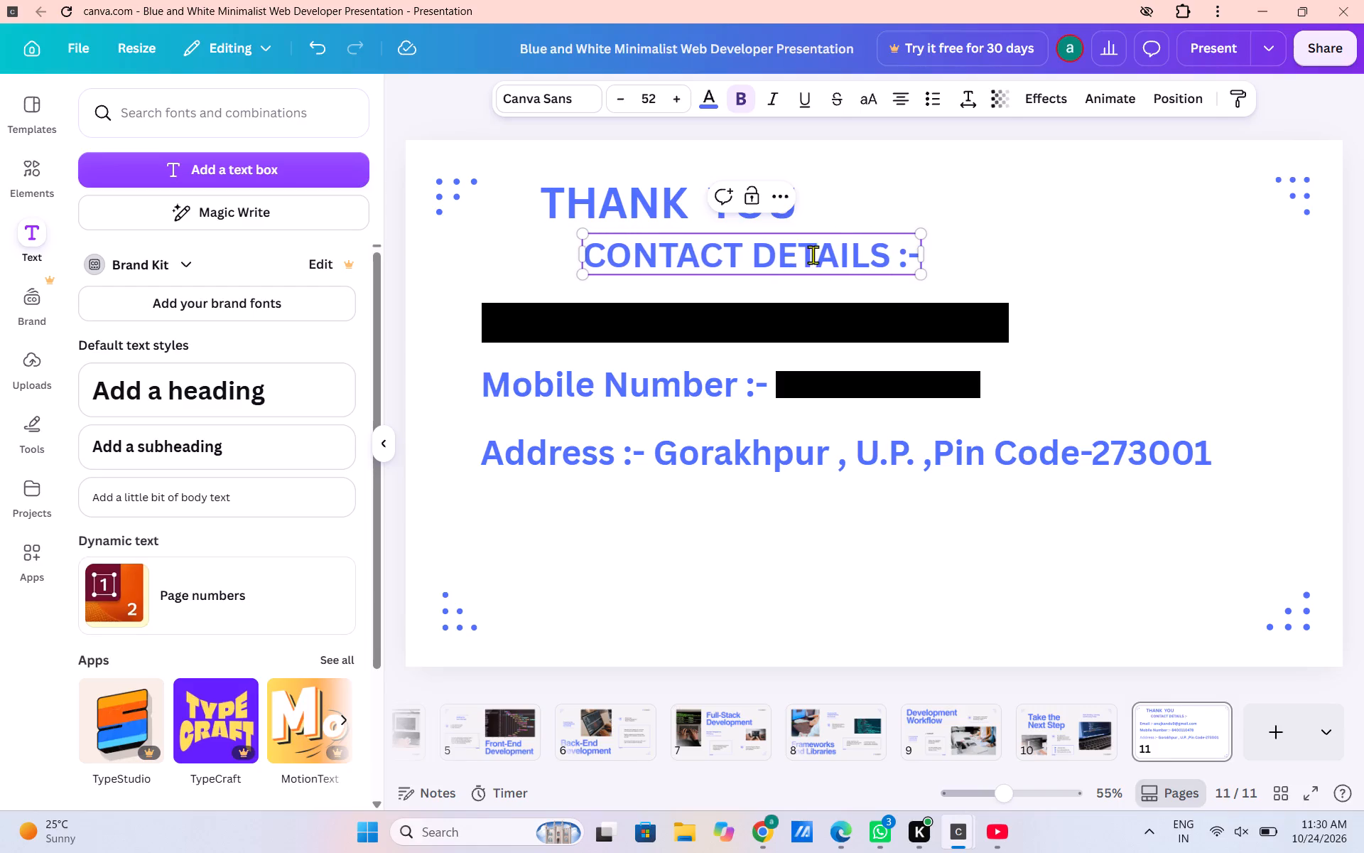
left_click_drag(767, 311, 741, 309)
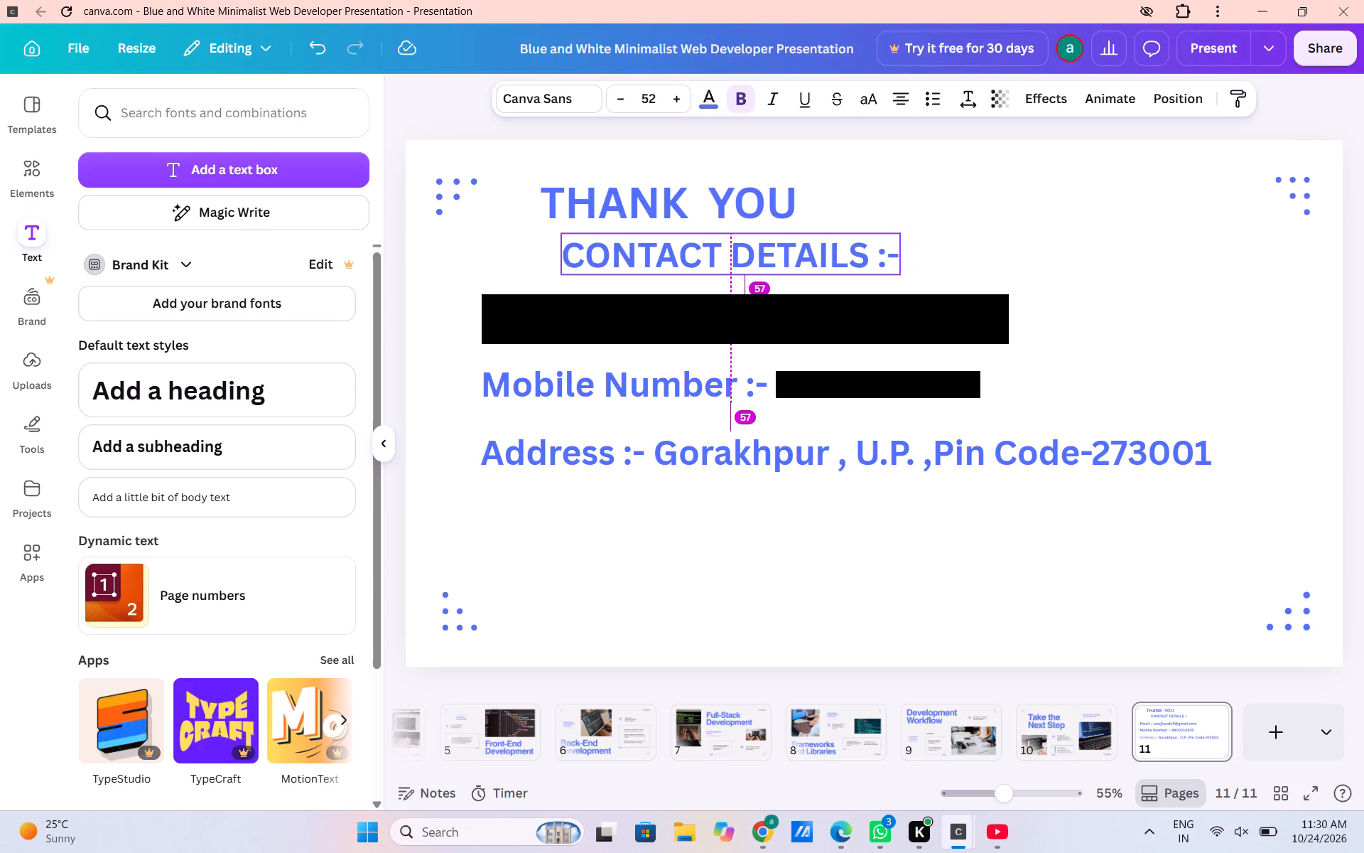
left_click_drag(741, 309, 730, 319)
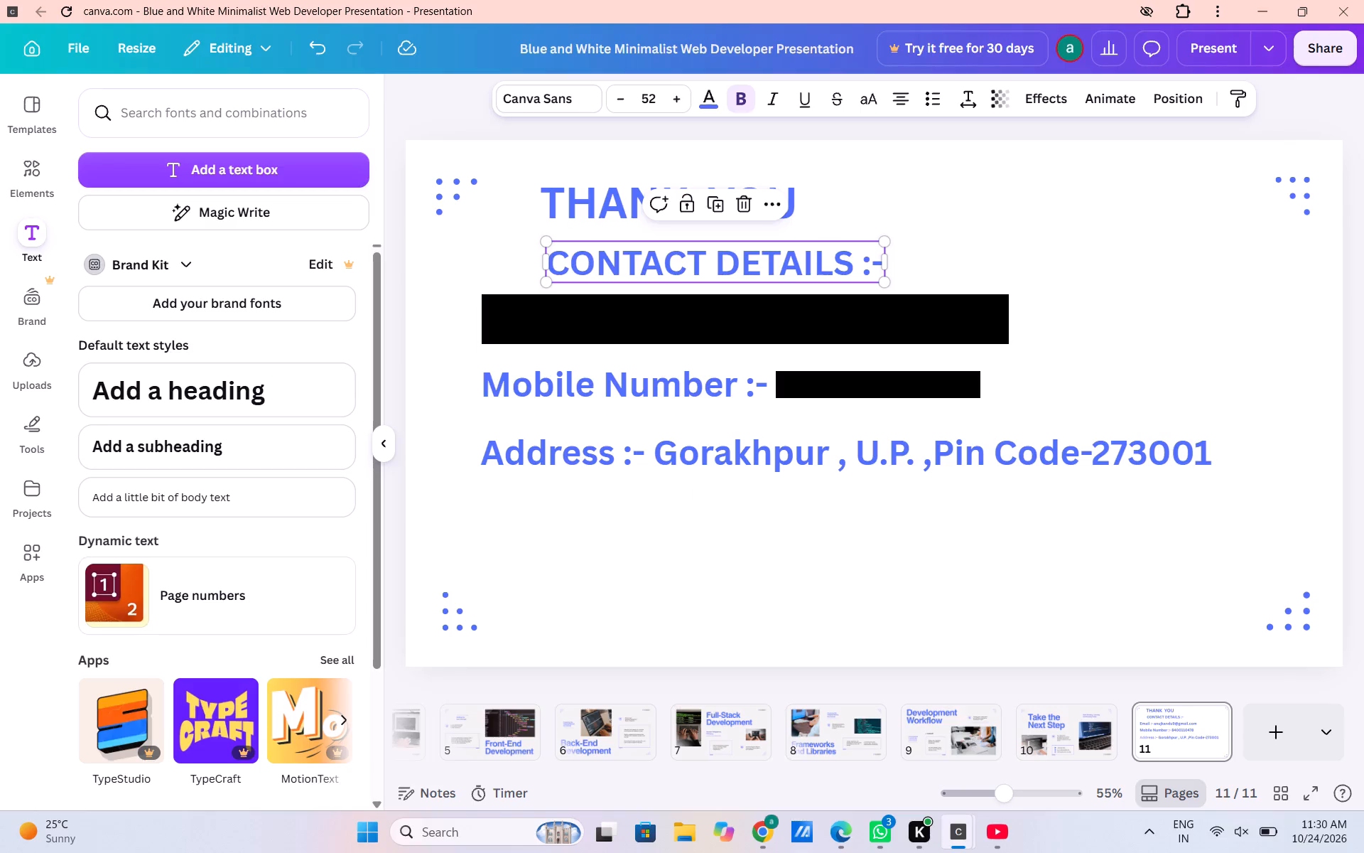
Copy the small laptop photo from the Full-Stack Development slide on page 7 and paste it onto the THANK YOU slide.
left_click(736, 731)
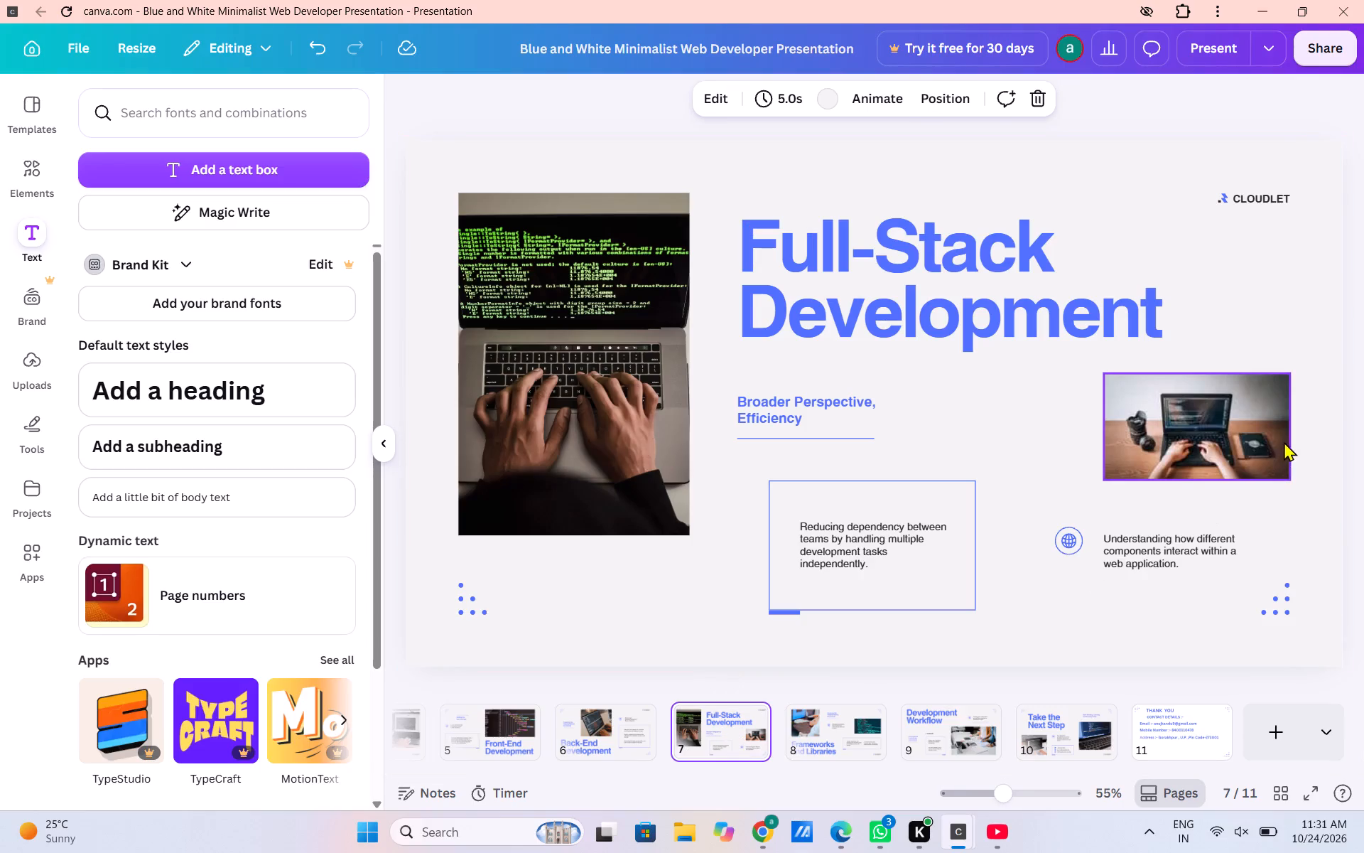
left_click(1204, 413)
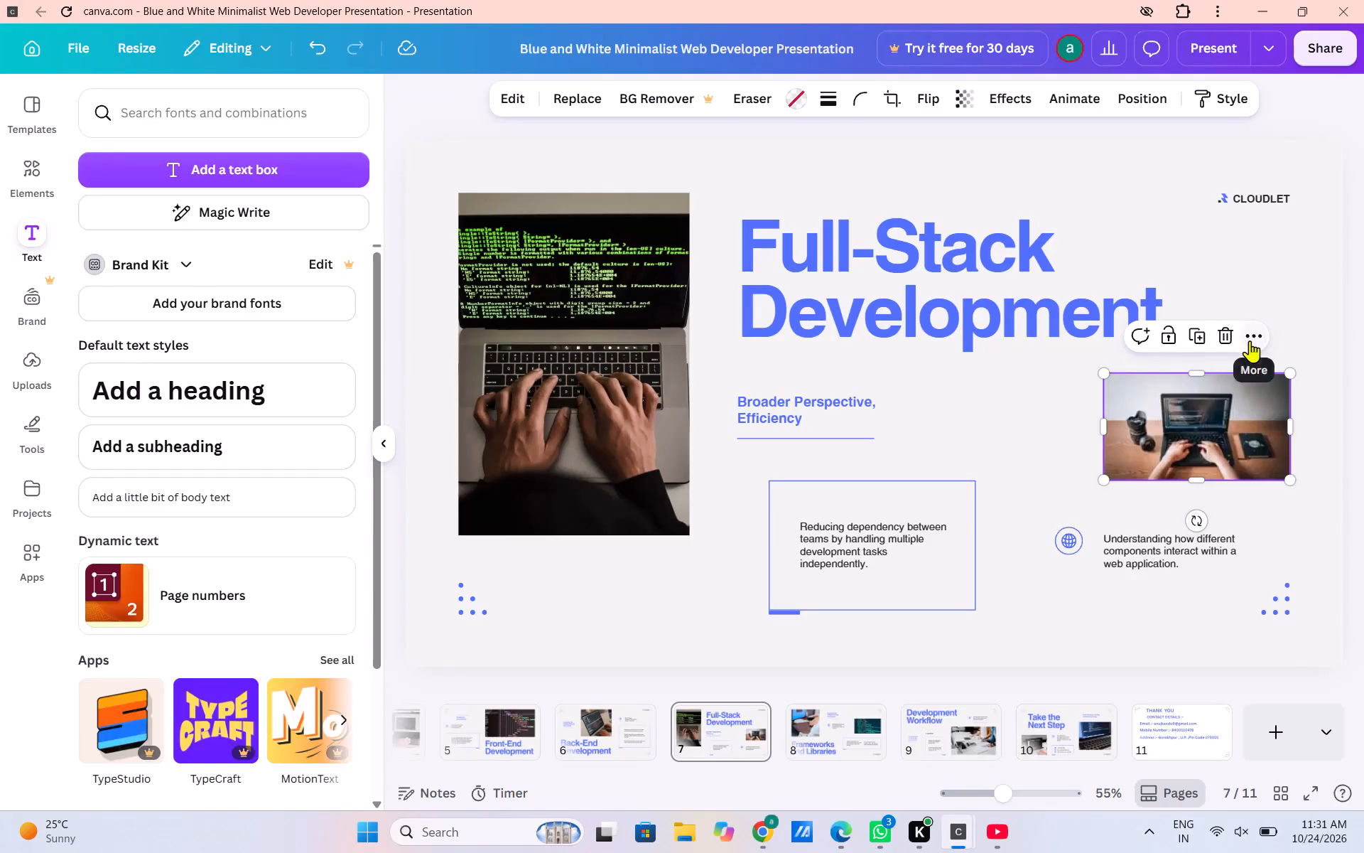
left_click(1250, 340)
left_click(1201, 386)
left_click(1190, 731)
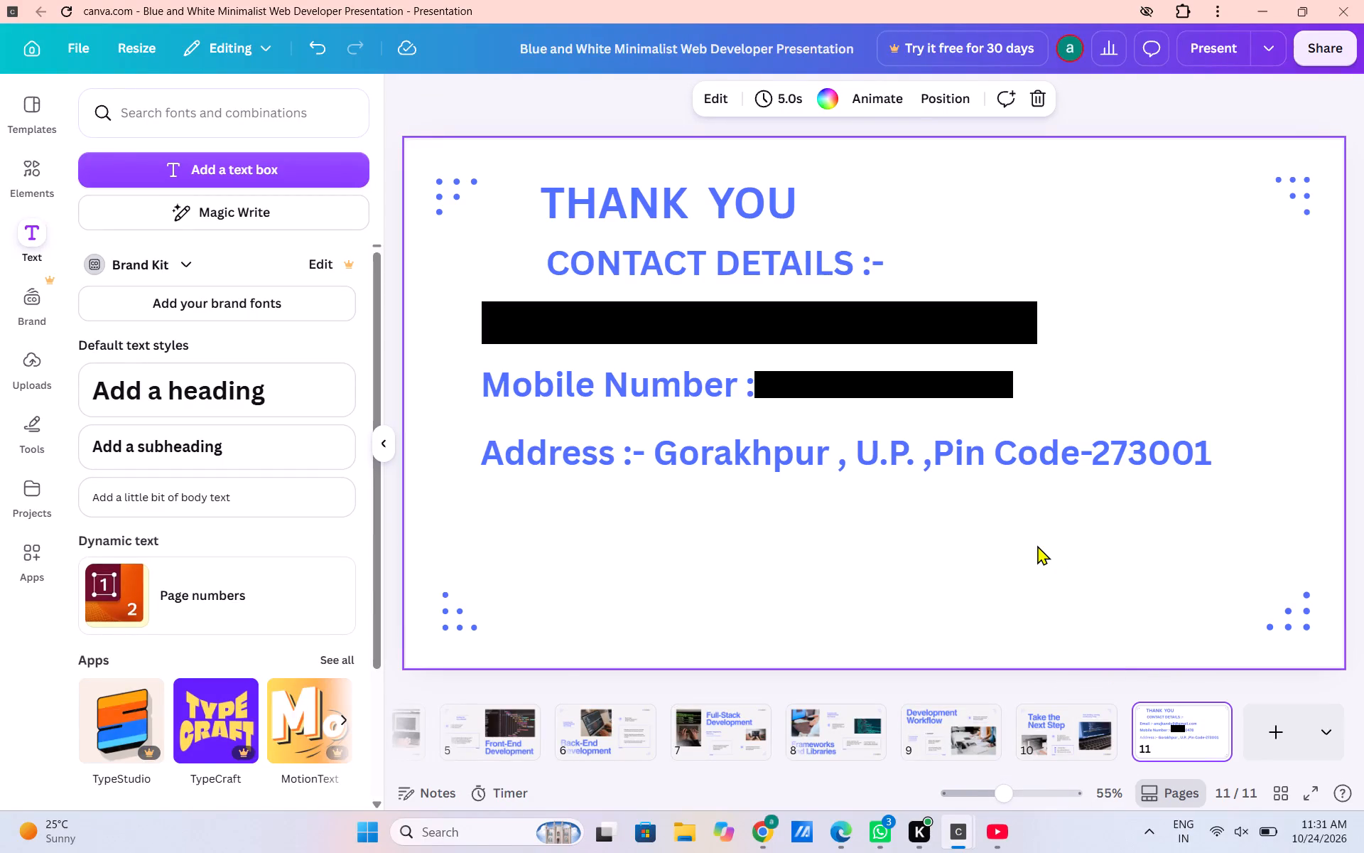
left_click(1037, 545)
key("ctrl+v")
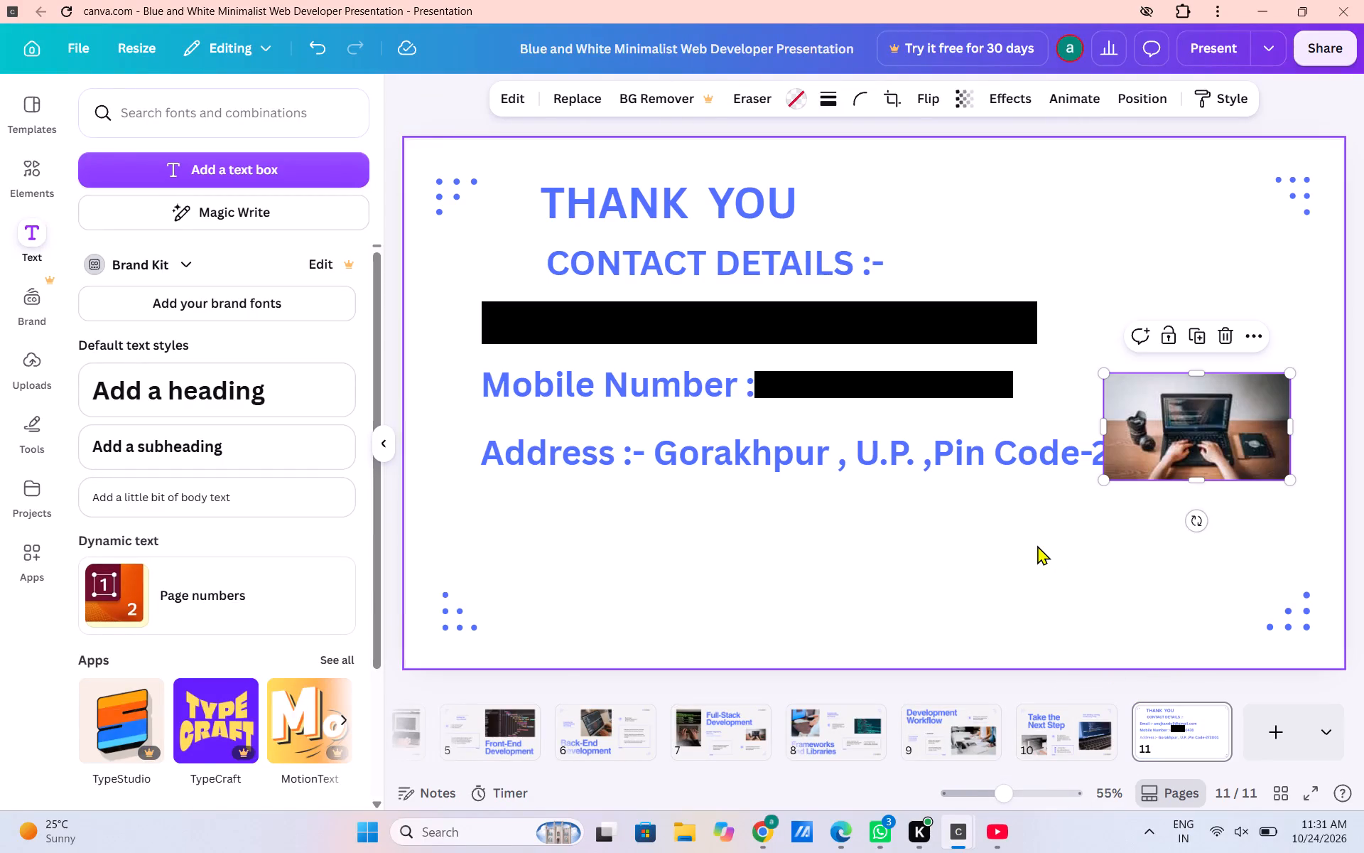
Position the pasted laptop photo in the slide's upper right area, beside the contact details heading and clear of the text lines.
left_click(1240, 458)
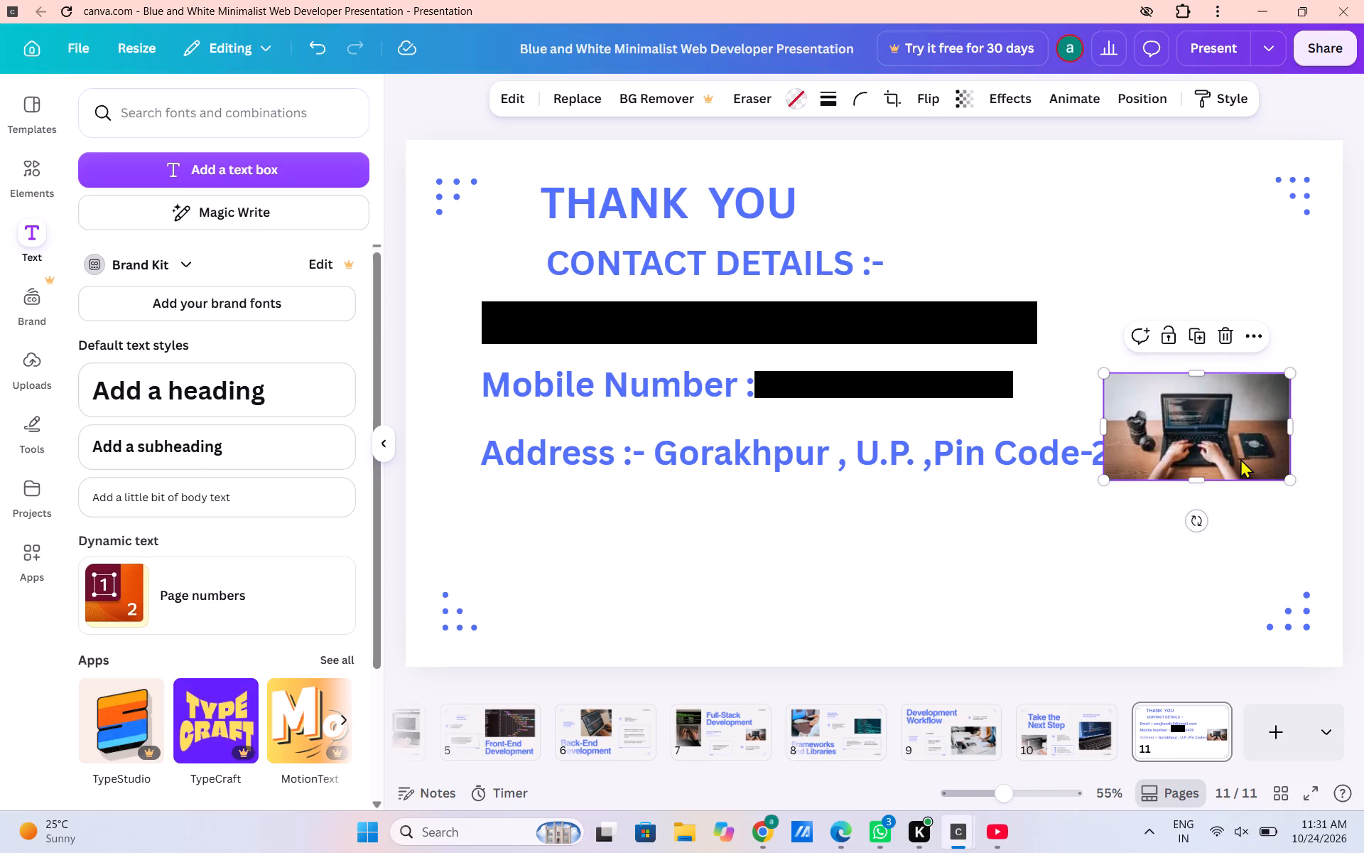
left_click_drag(1240, 458, 730, 603)
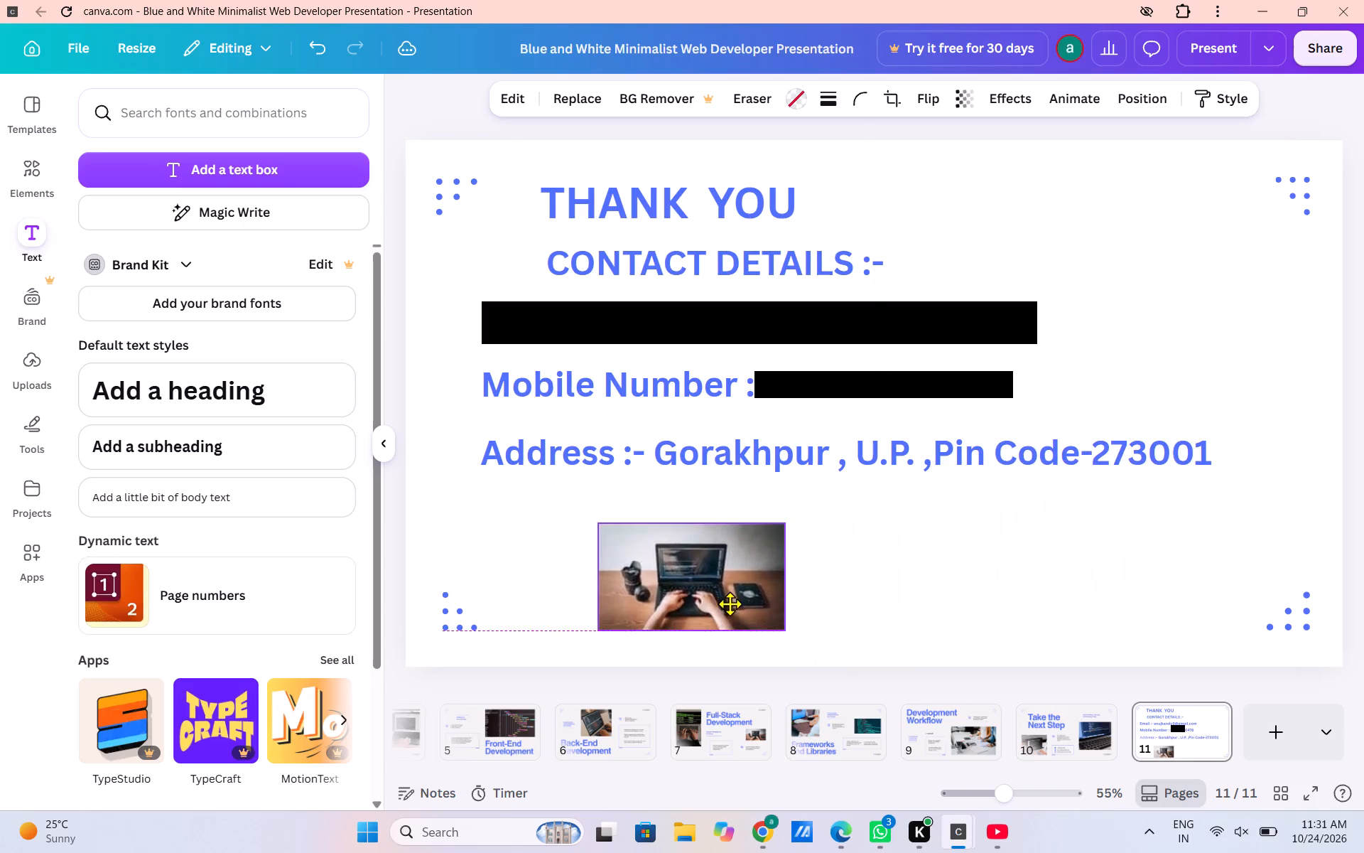
left_click_drag(730, 603, 697, 585)
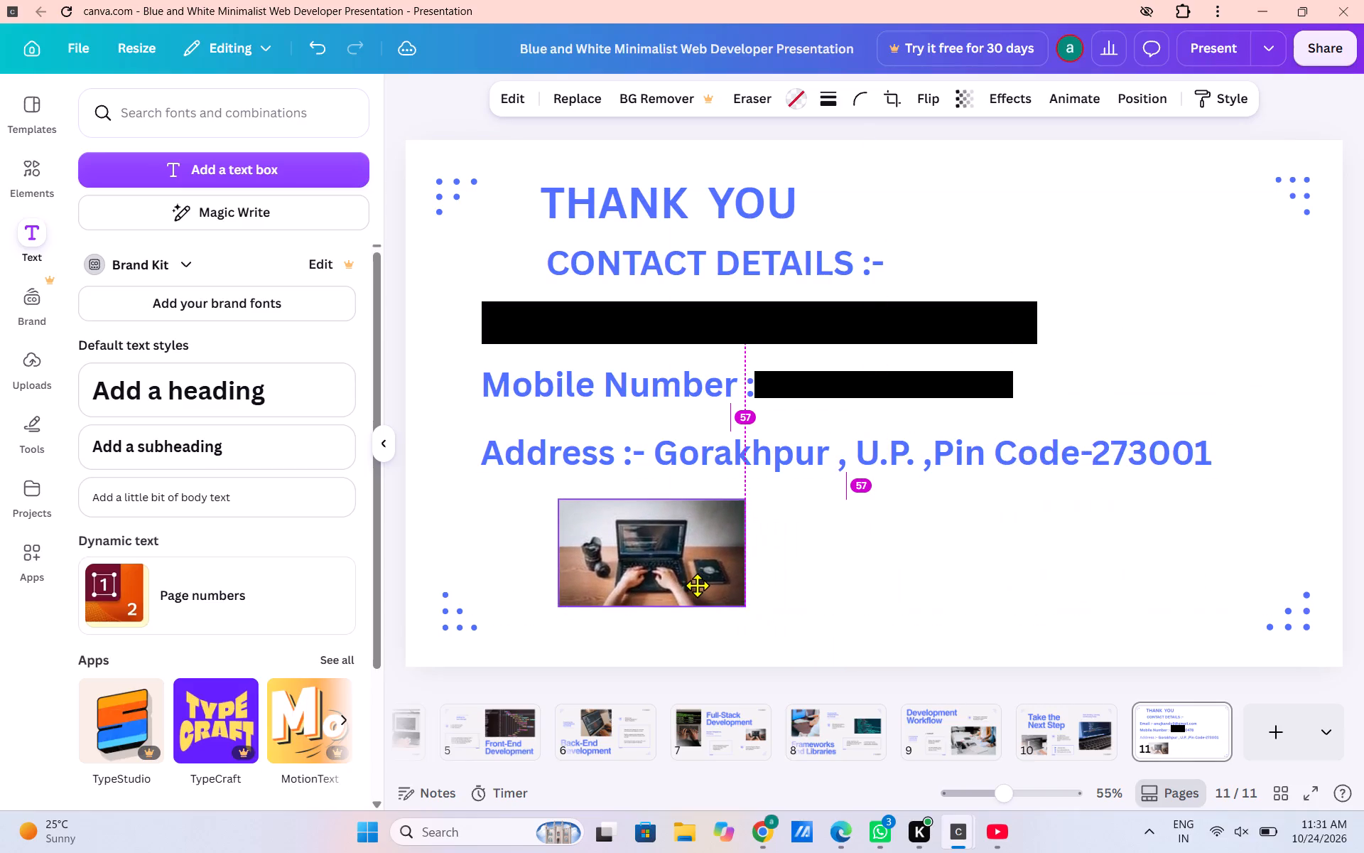
left_click_drag(697, 585, 1193, 325)
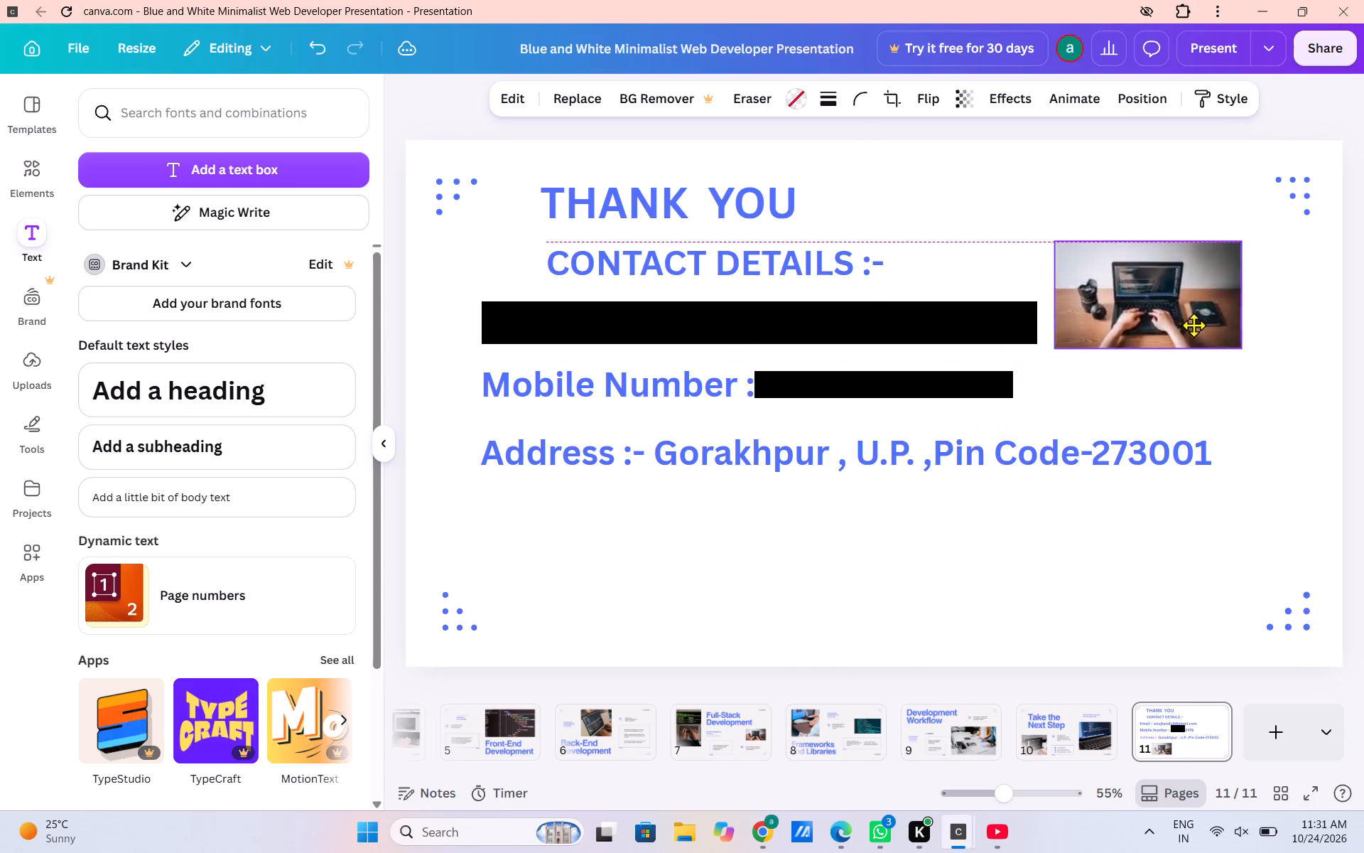
left_click_drag(1193, 325, 1200, 324)
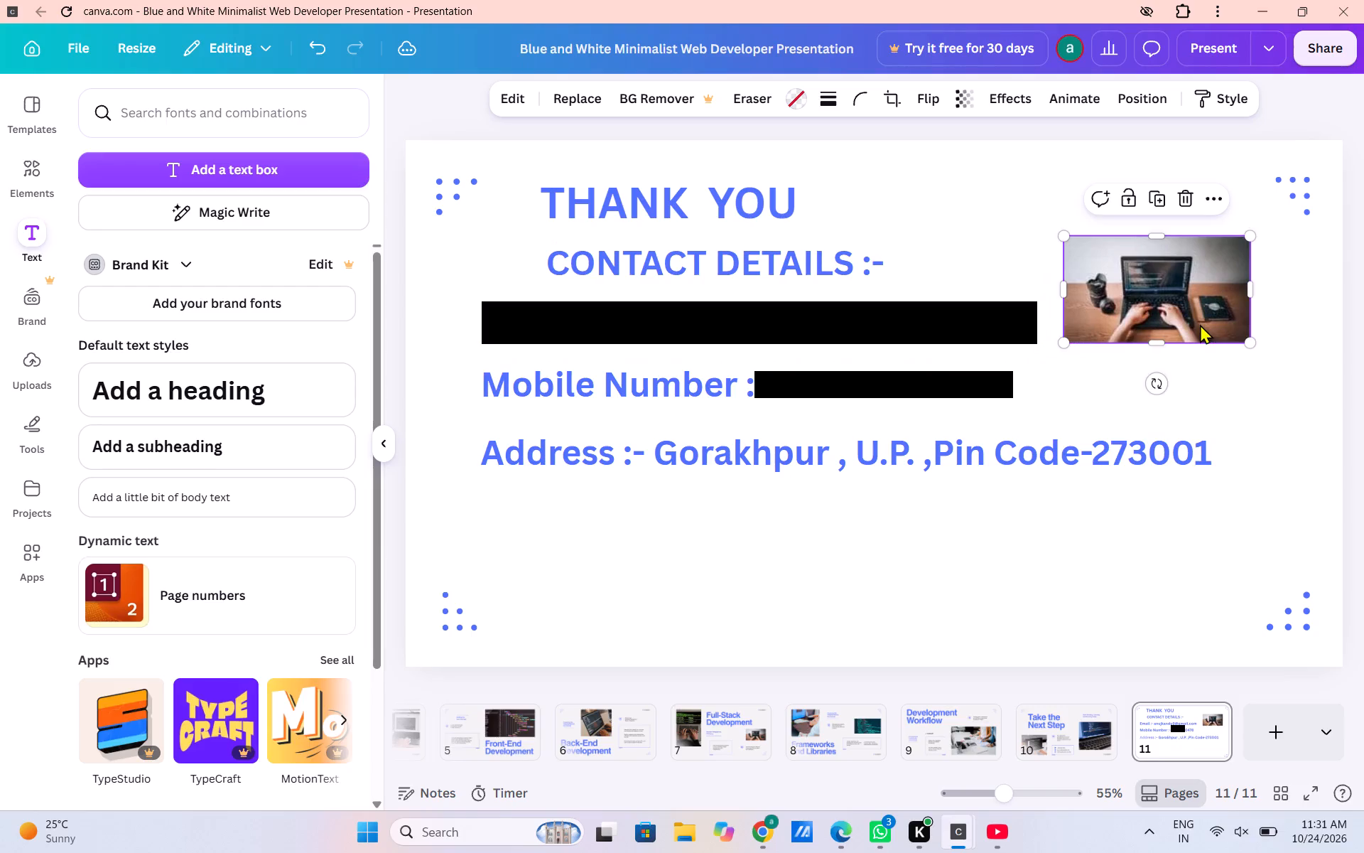
left_click(1218, 351)
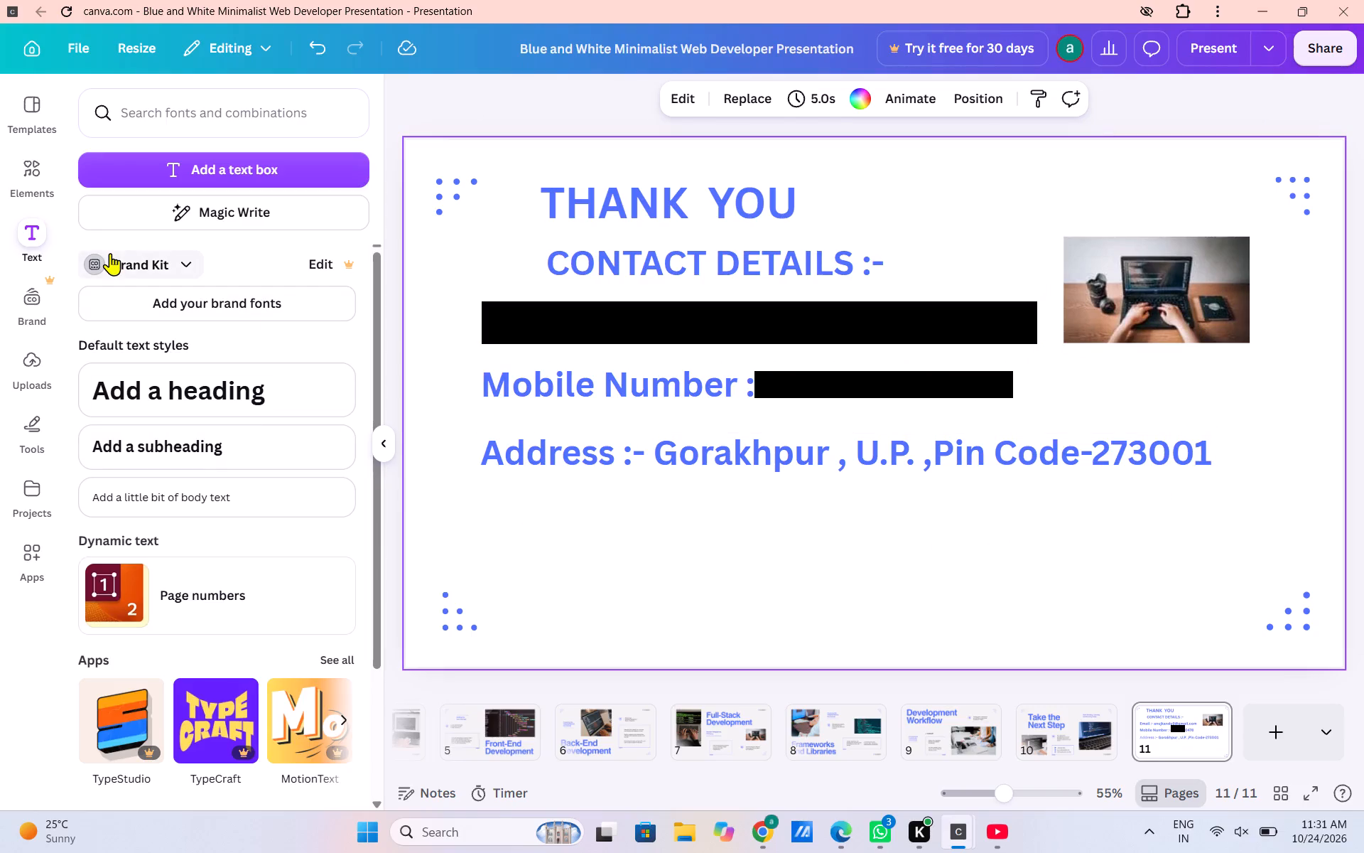
Browse the 3D elements library, looking through its categories for something suitable for the THANK YOU slide.
left_click(21, 441)
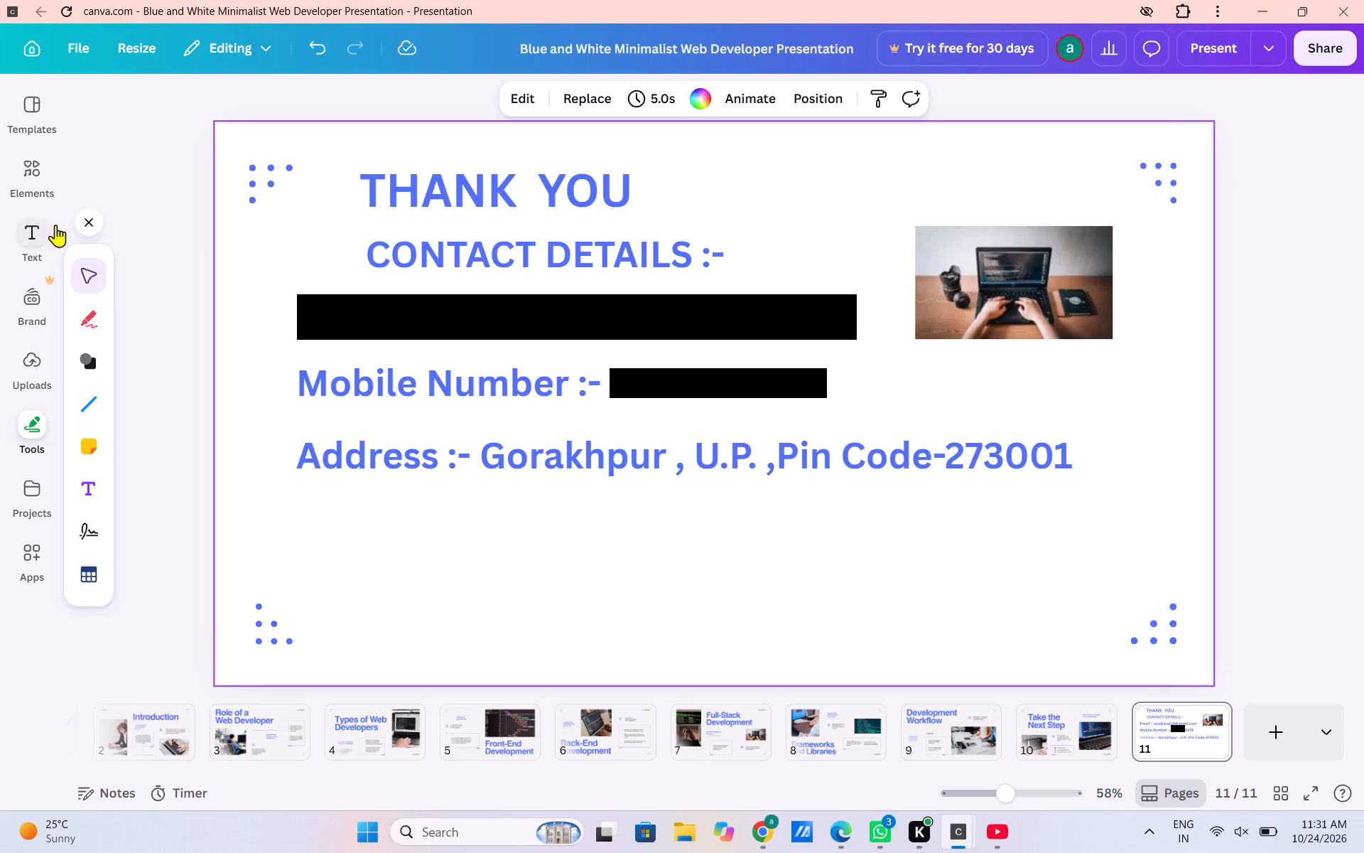
left_click(42, 162)
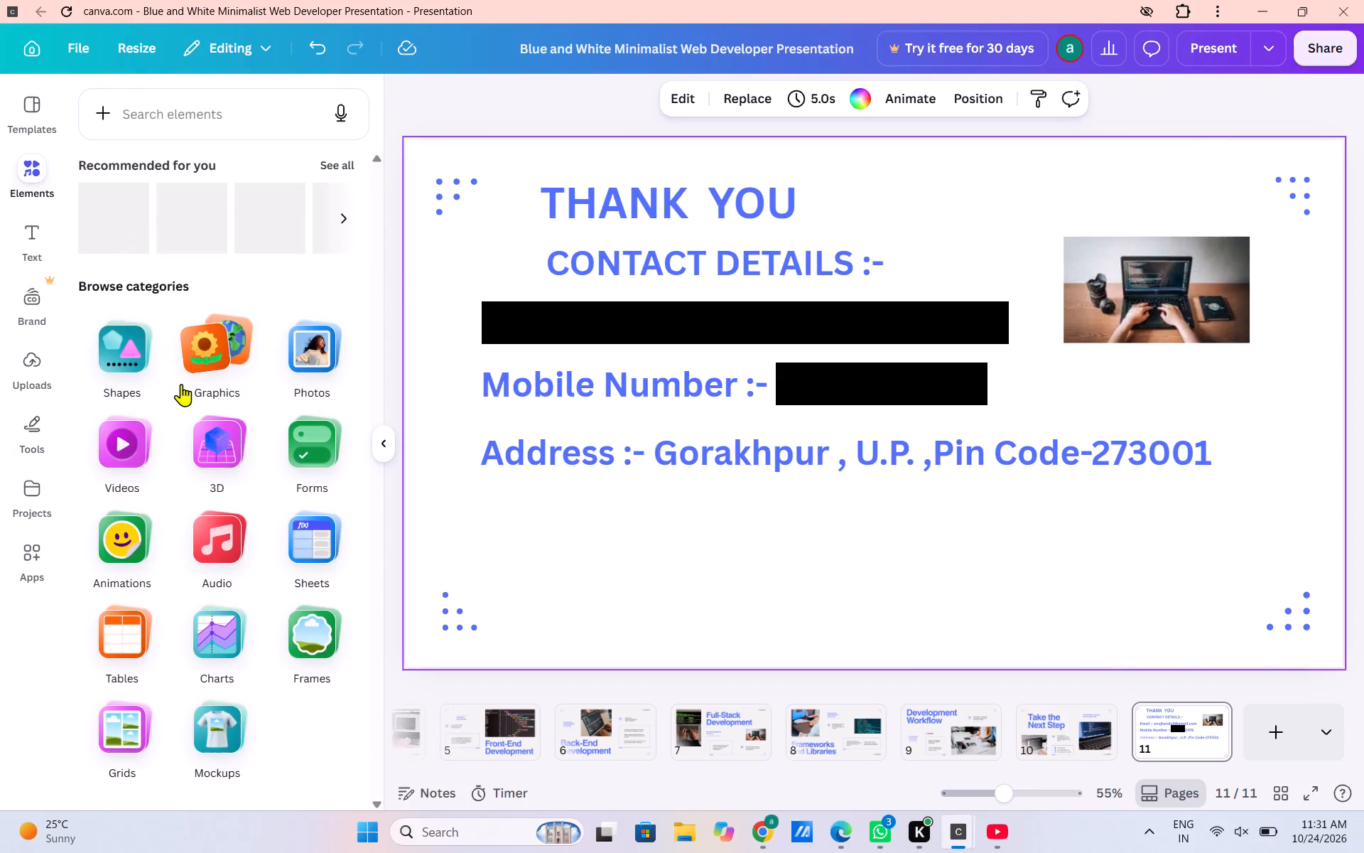
left_click(215, 457)
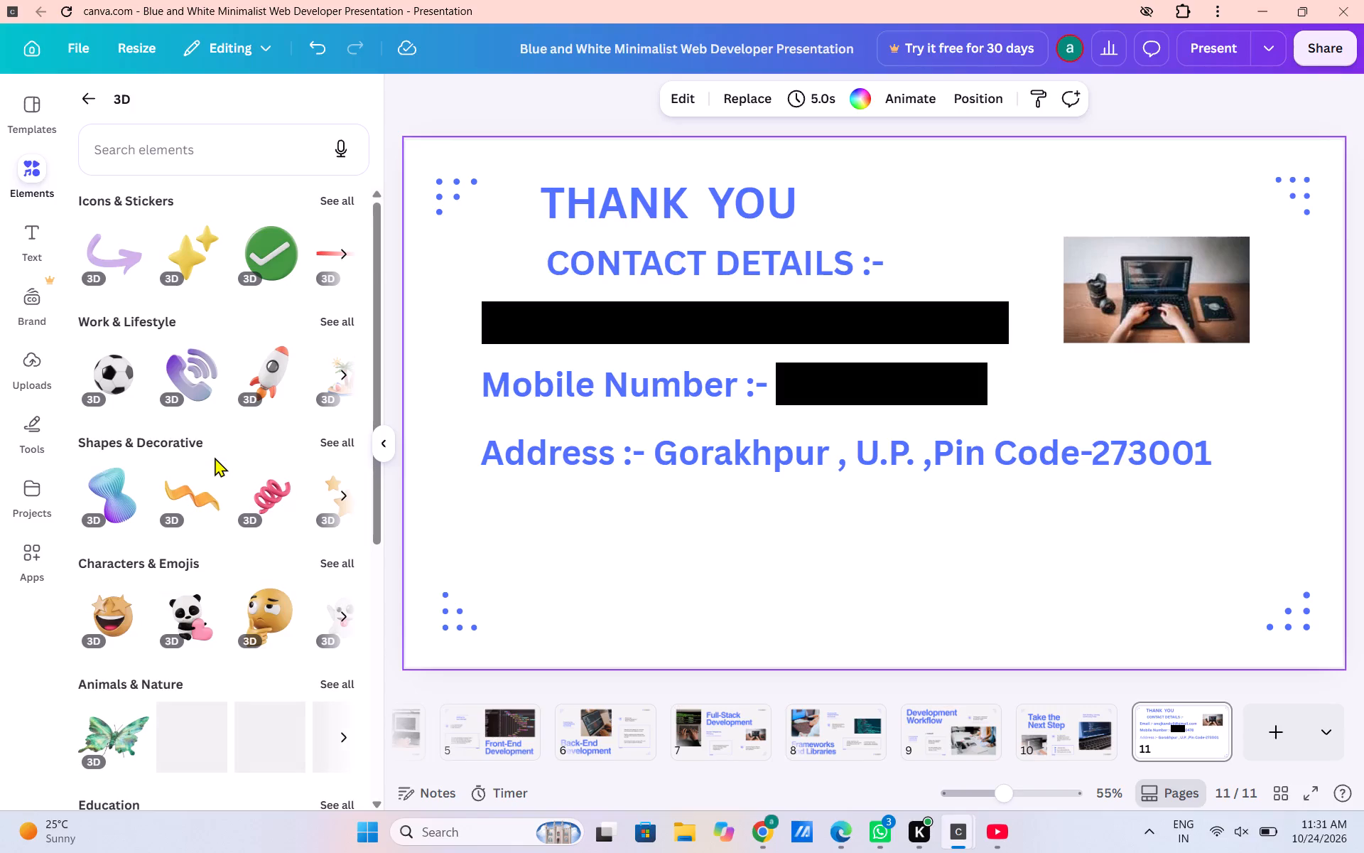
scroll(215, 457, "down", 3)
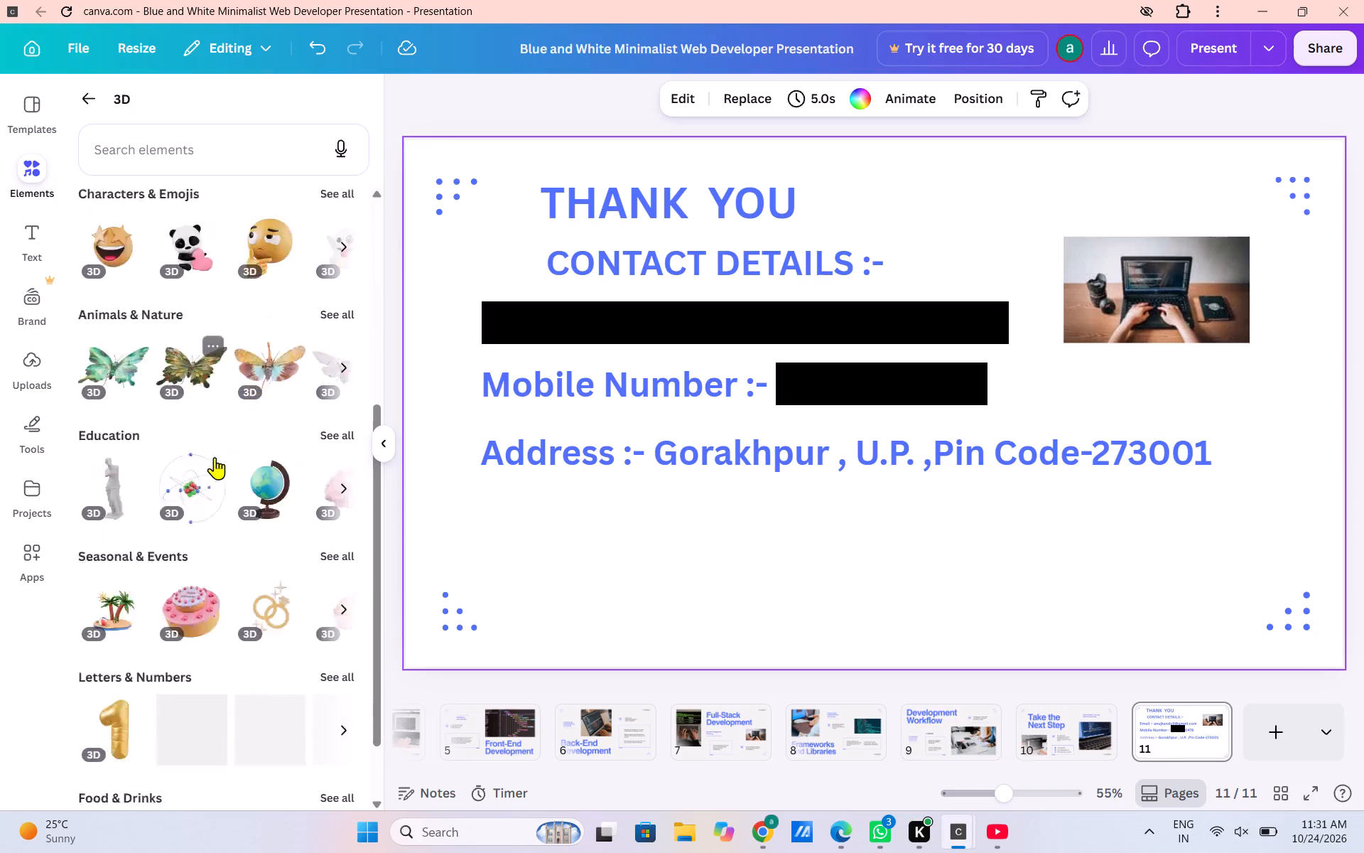
scroll(215, 457, "down", 1)
scroll(218, 660, "down", 2)
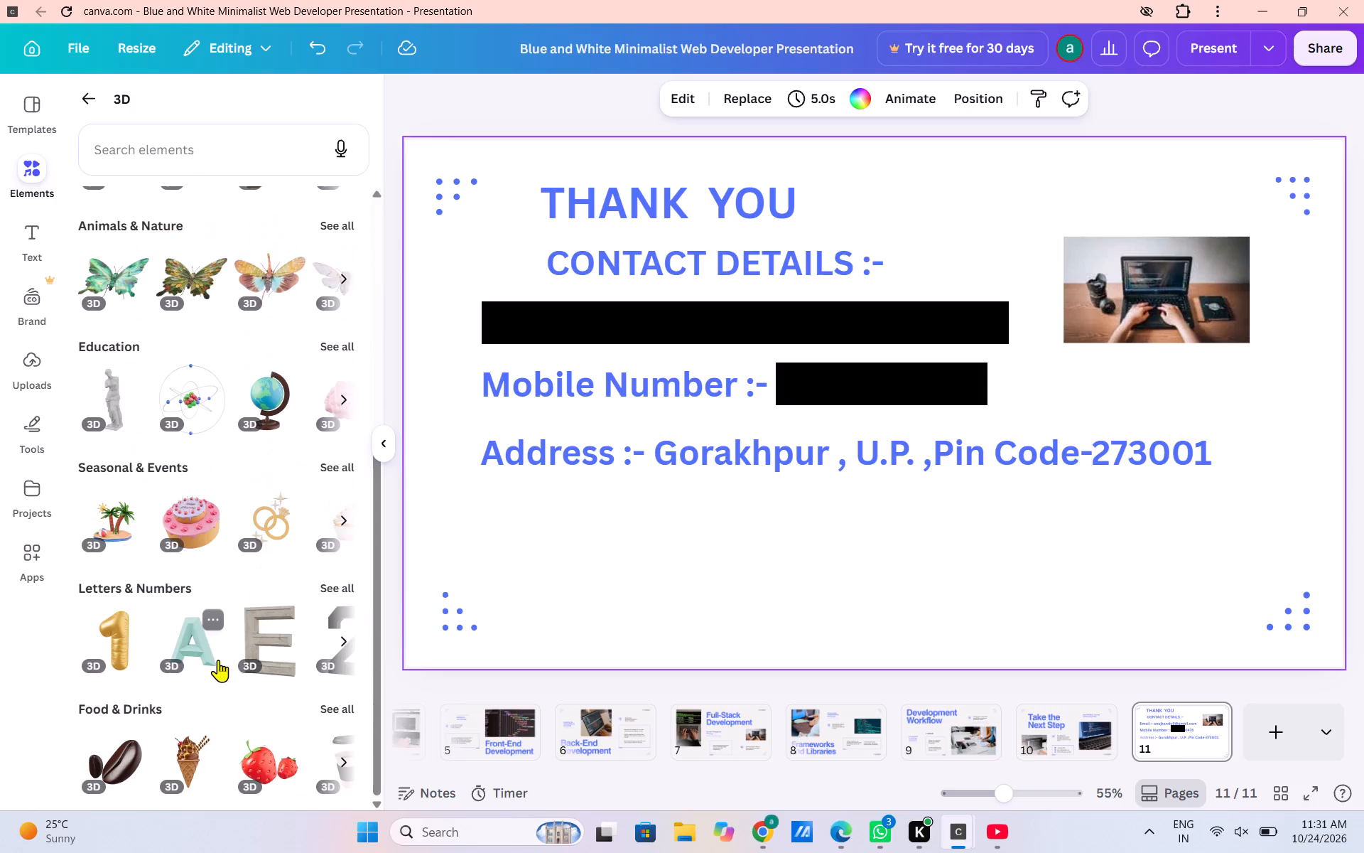
scroll(259, 571, "up", 4)
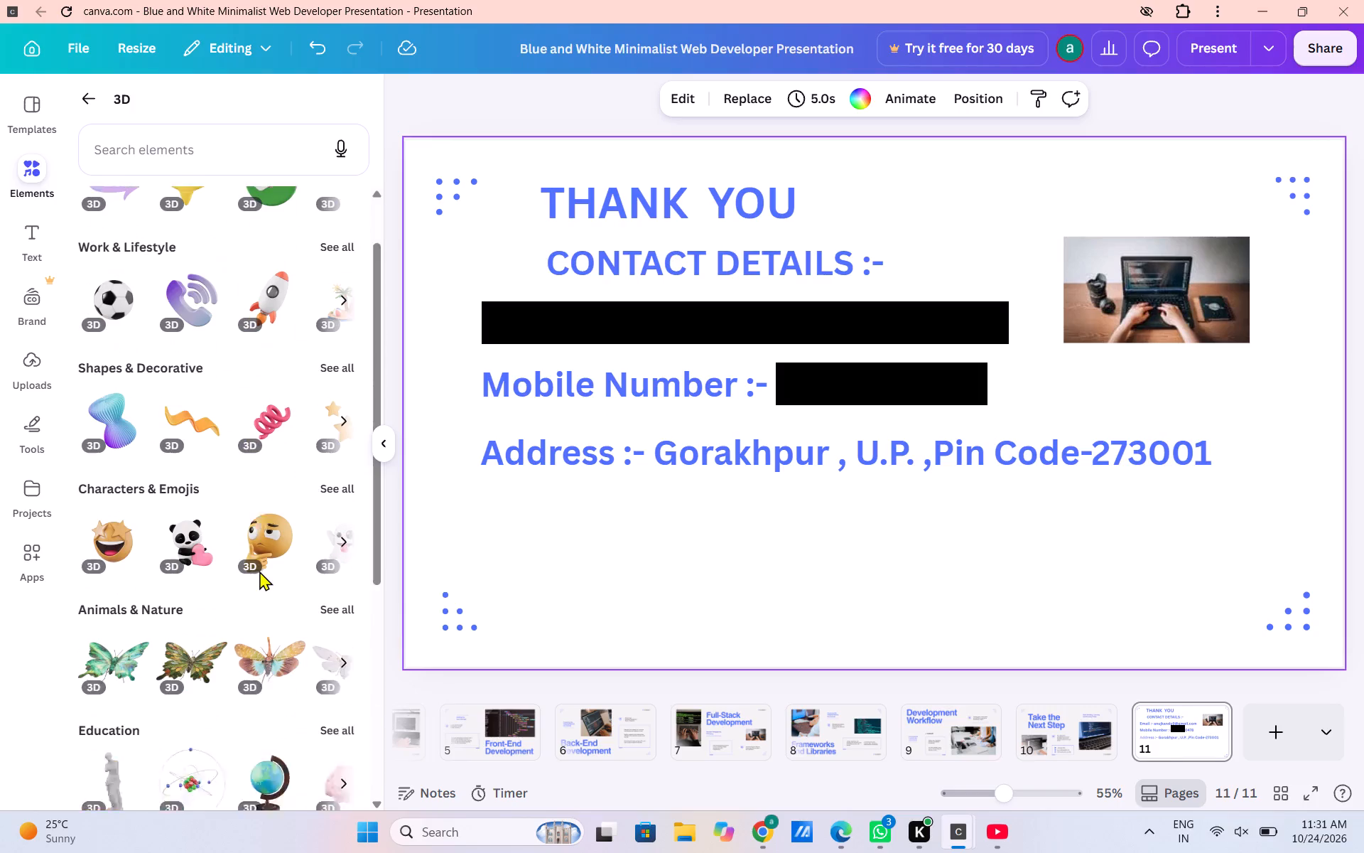
scroll(259, 571, "up", 1)
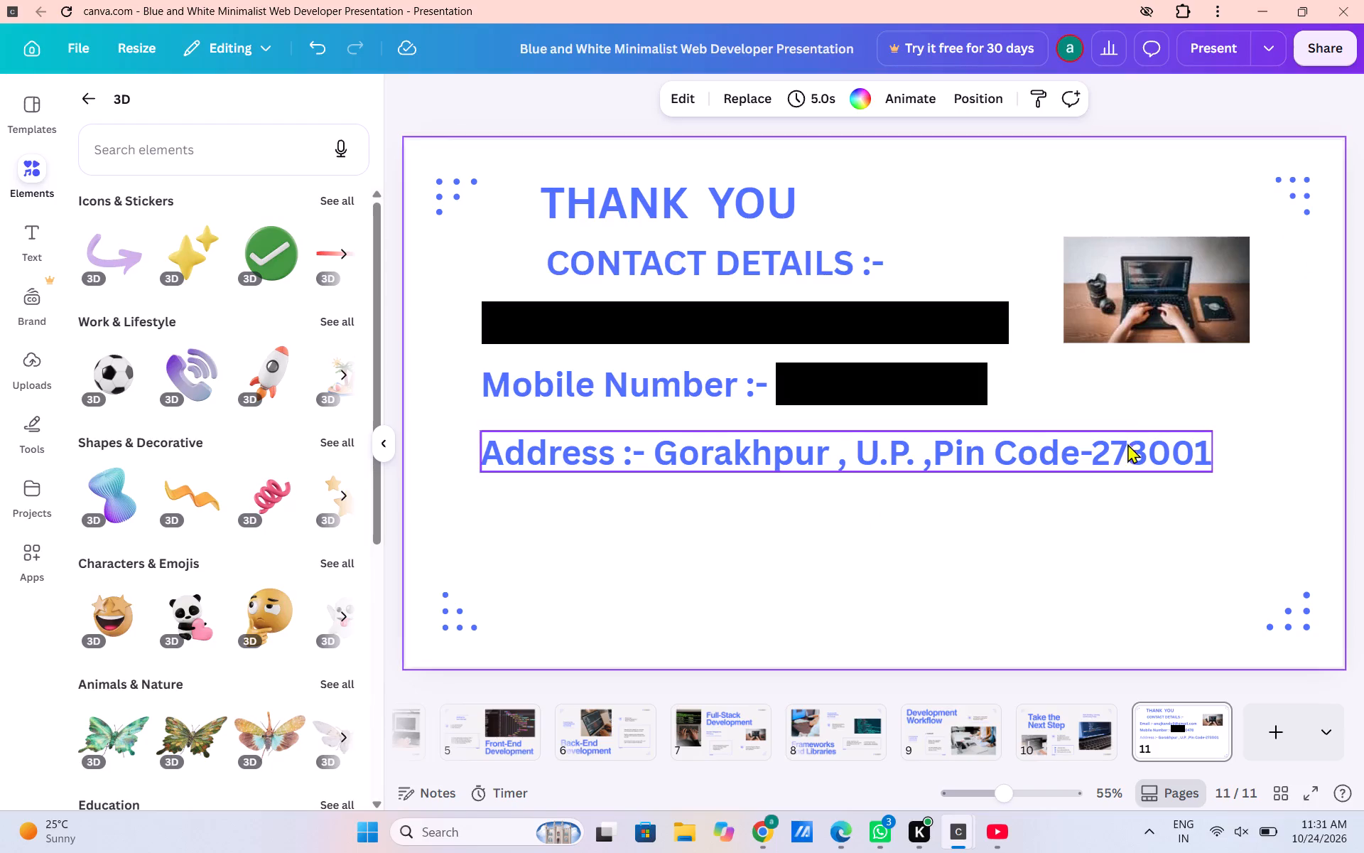
Move the address, mobile number and email lines down the slide, spacing them out evenly with their left edges roughly aligned.
left_click(686, 458)
left_click_drag(860, 510, 868, 551)
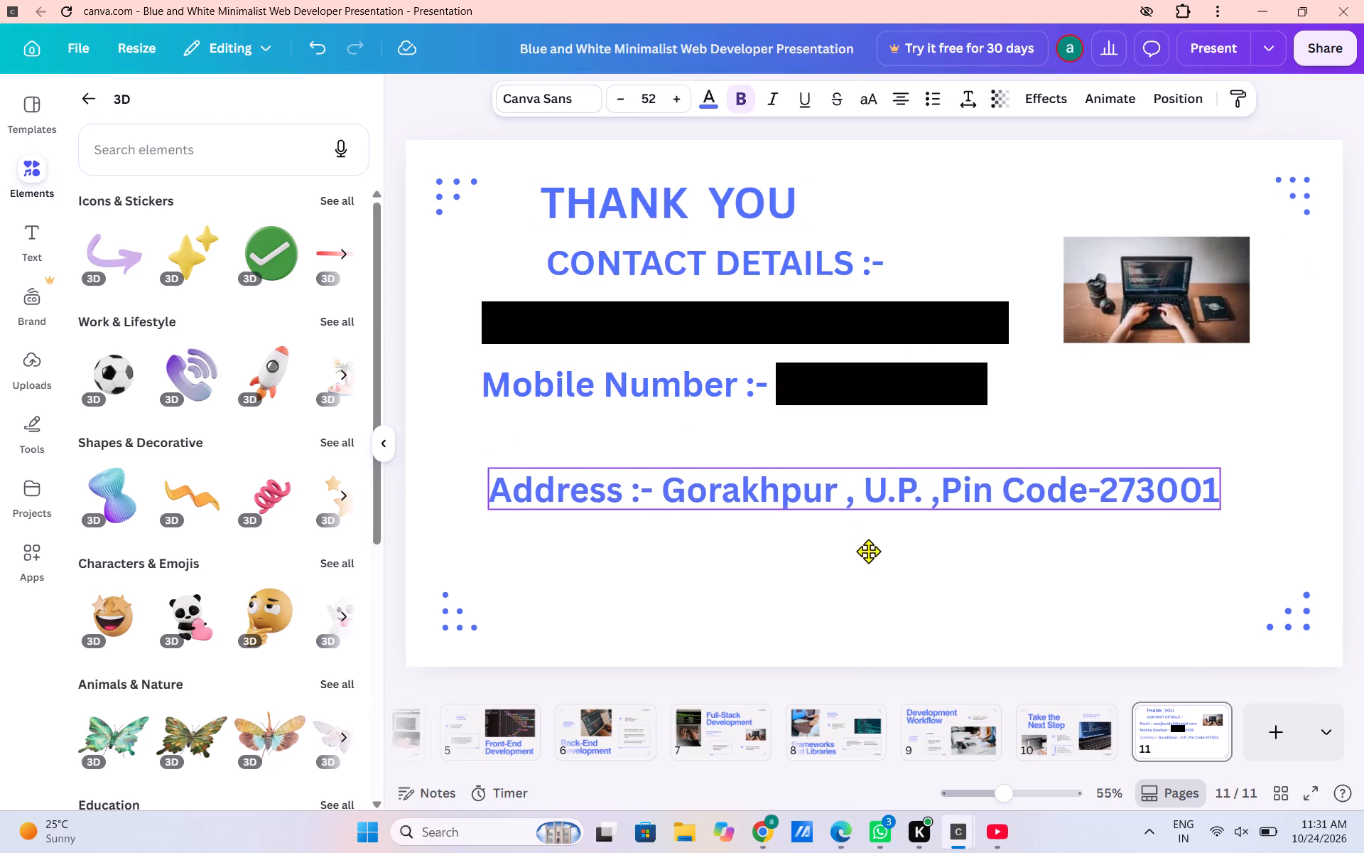
left_click_drag(868, 551, 862, 585)
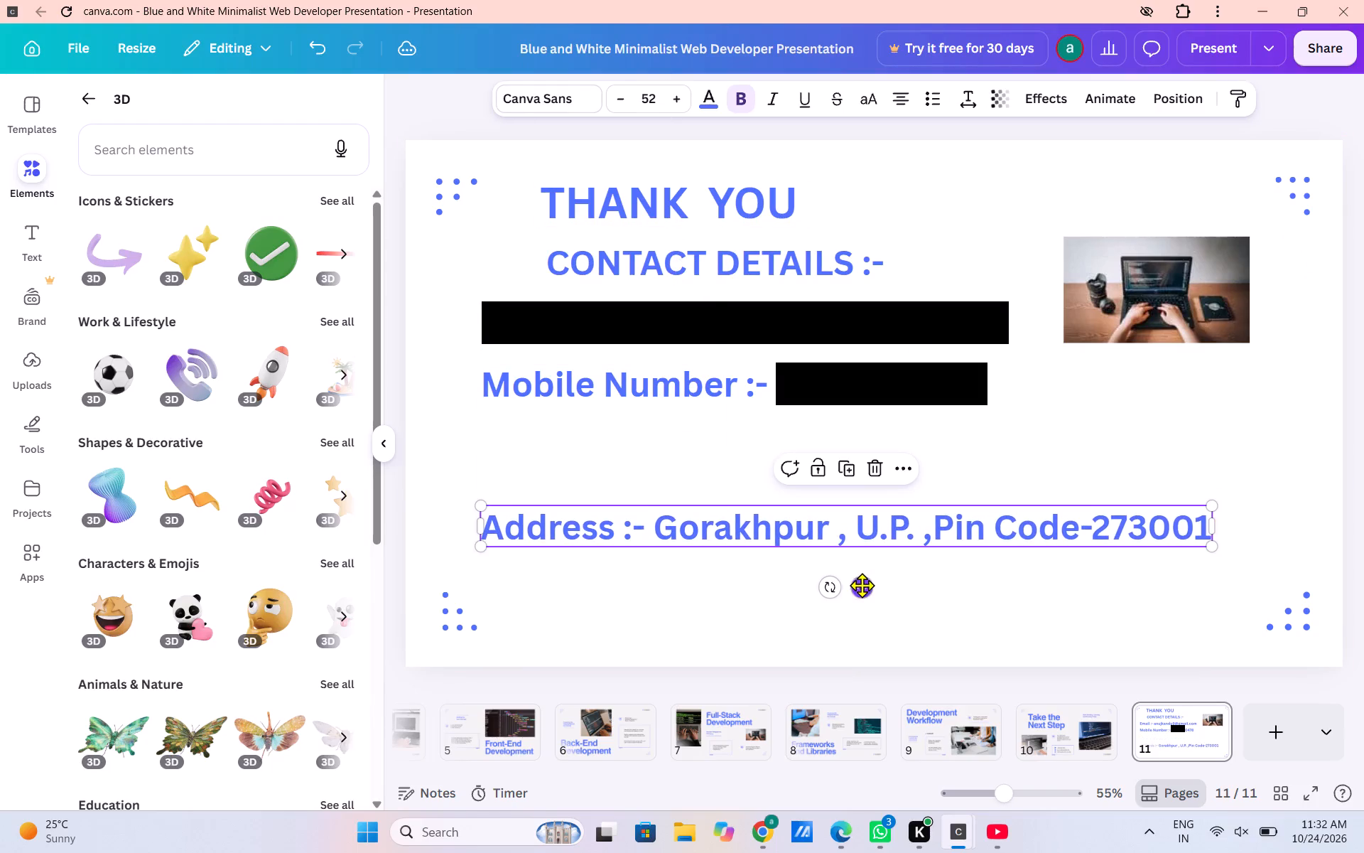
left_click(810, 399)
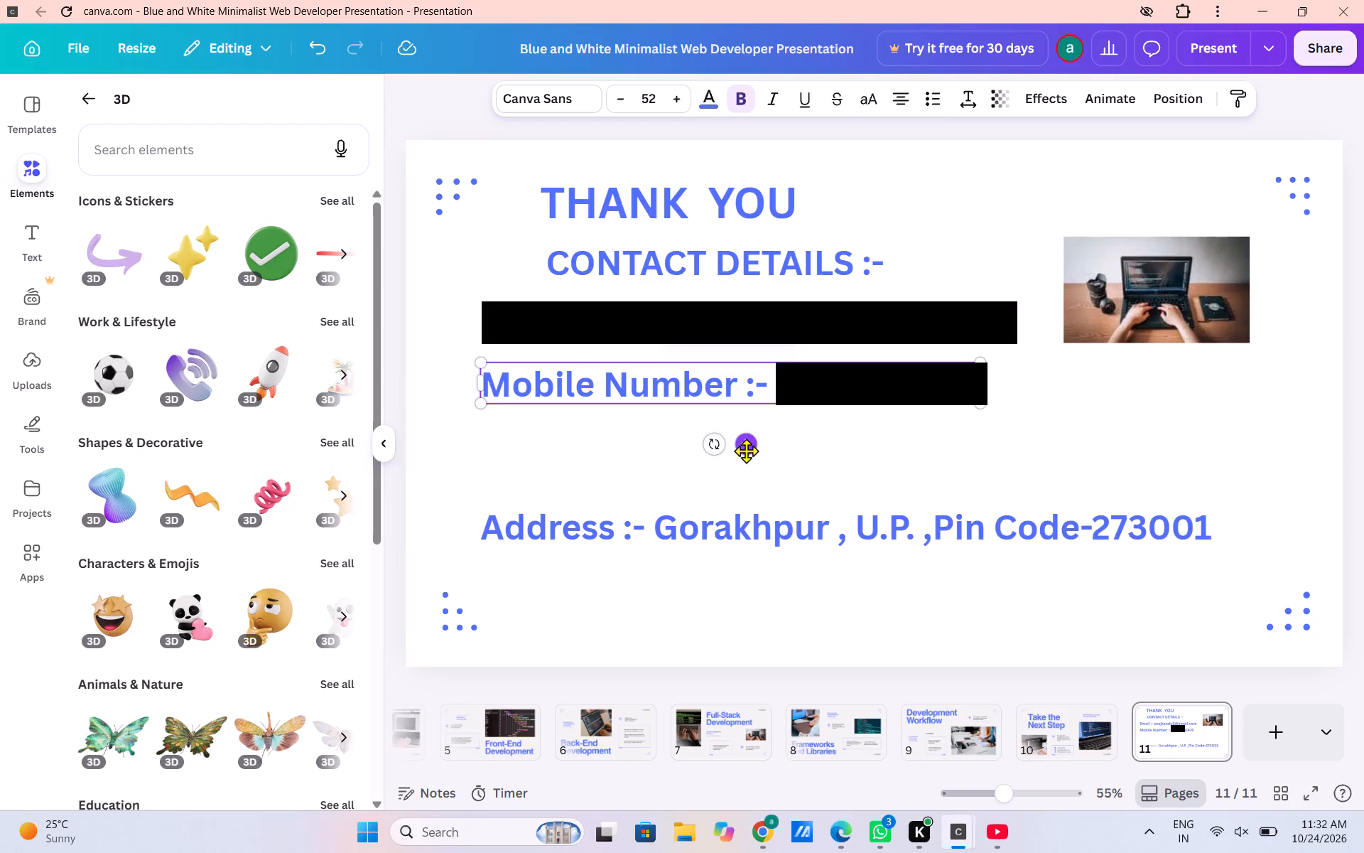
left_click_drag(746, 451, 743, 510)
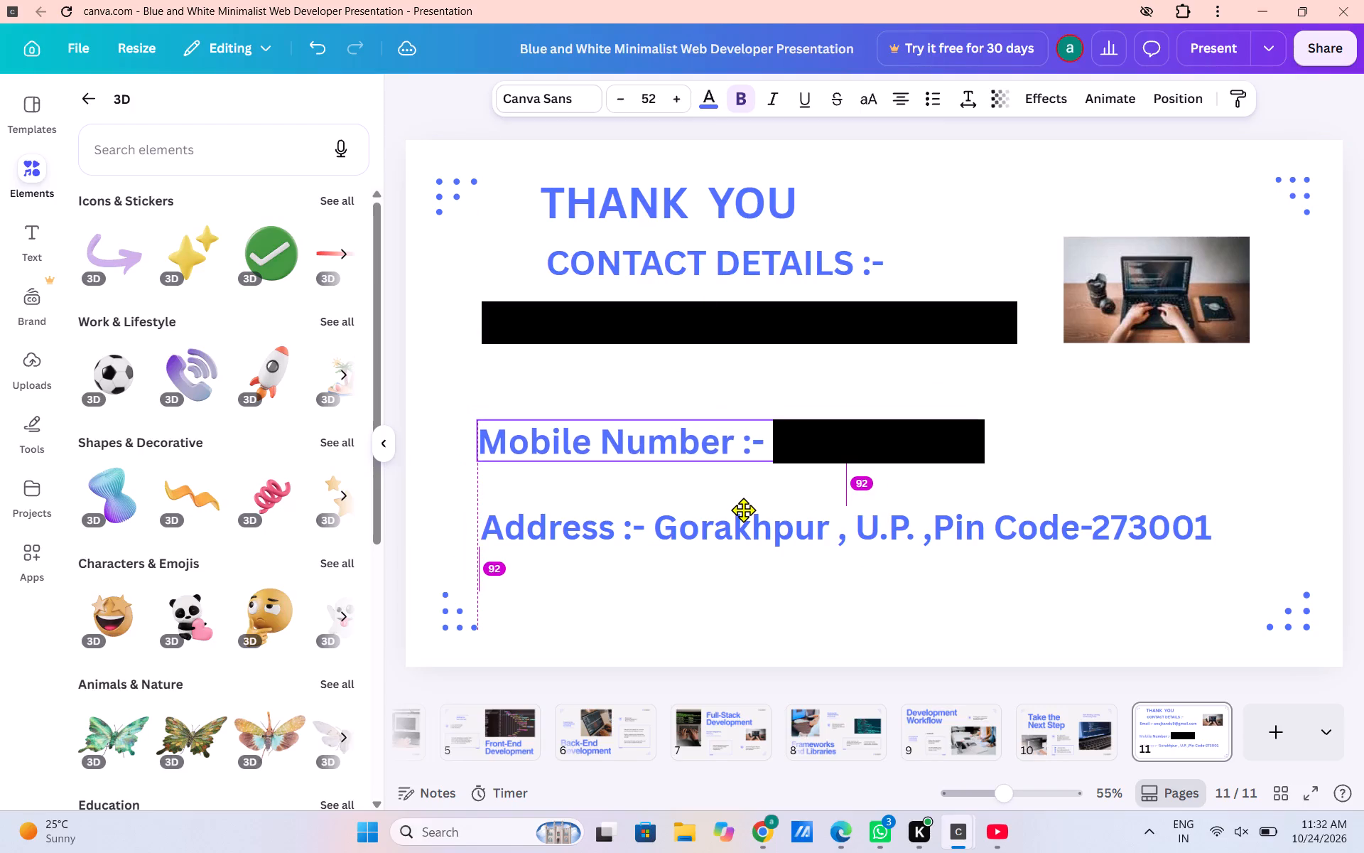
left_click_drag(743, 510, 744, 512)
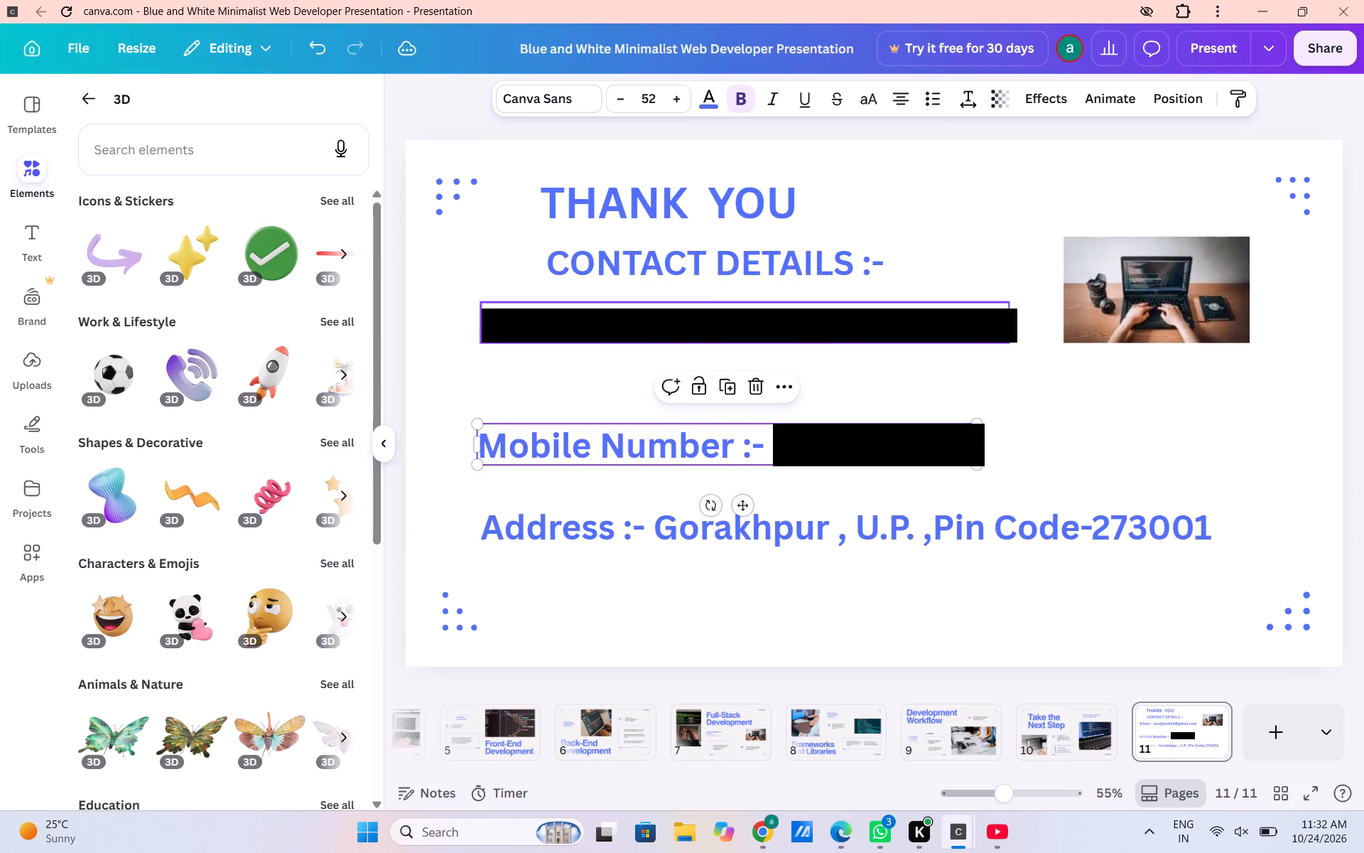
left_click(713, 313)
left_click_drag(761, 380, 764, 412)
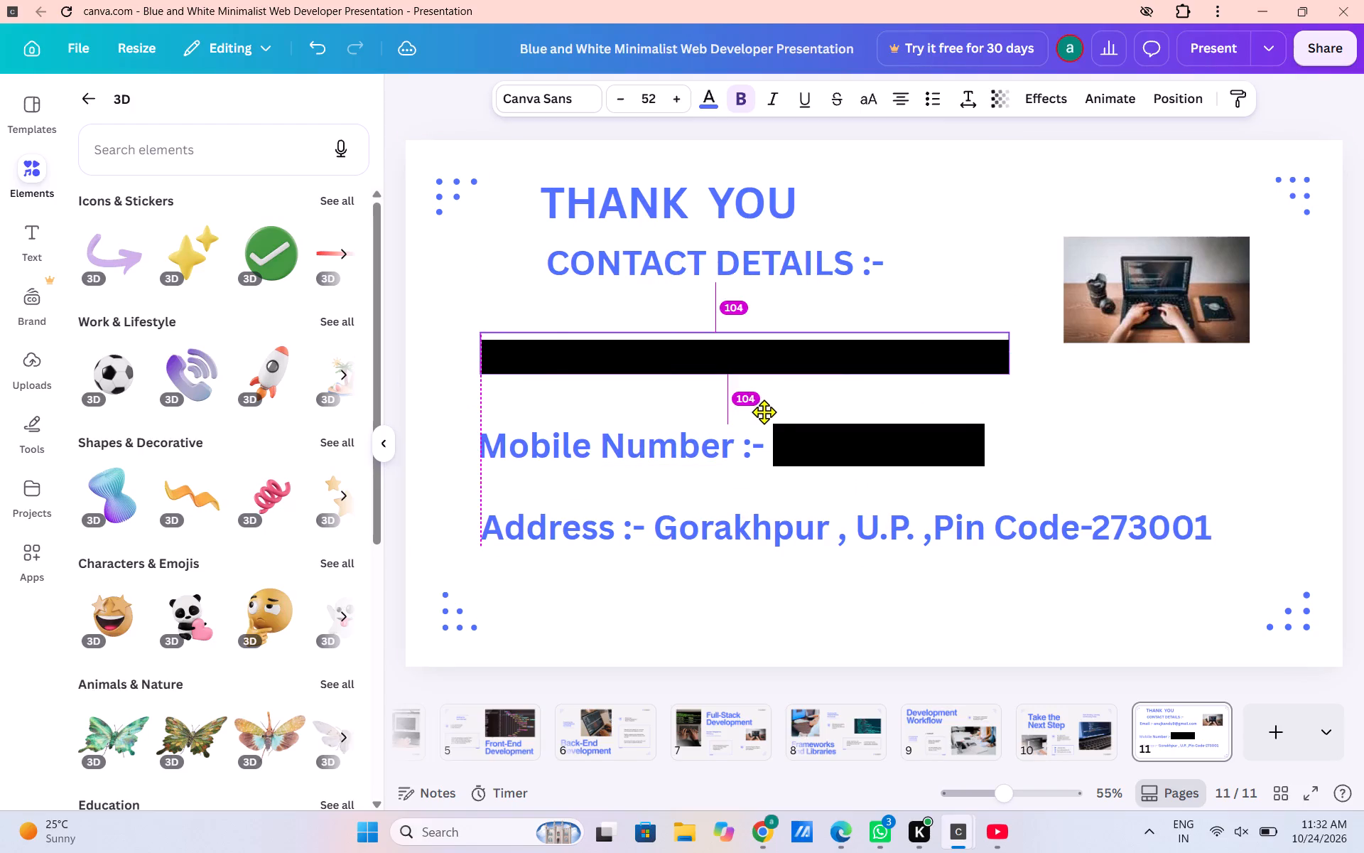
left_click_drag(764, 412, 764, 419)
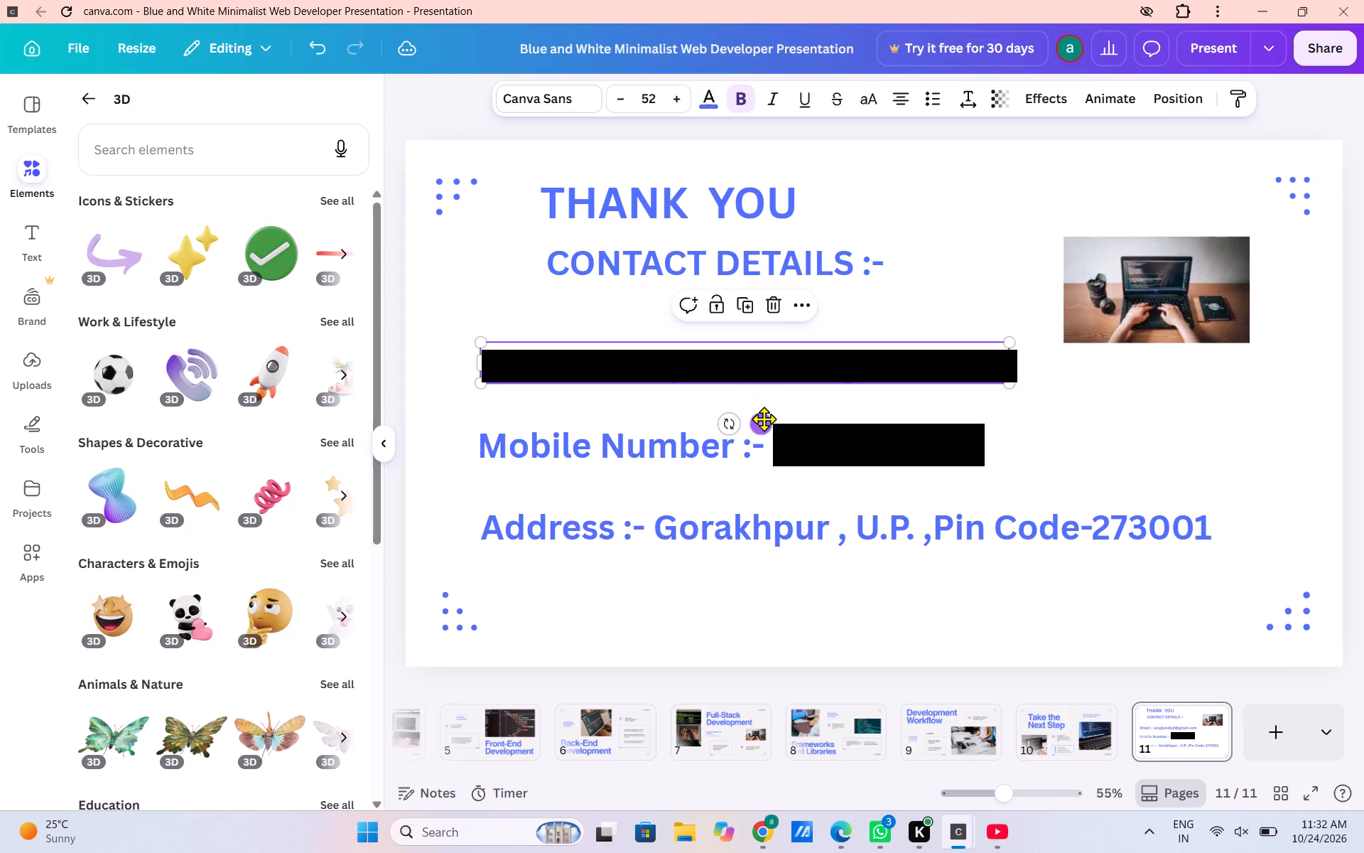
Shift the CONTACT DETAILS :- heading left and slightly down to line up with the left edge of the mobile number line.
left_click_drag(747, 260, 679, 272)
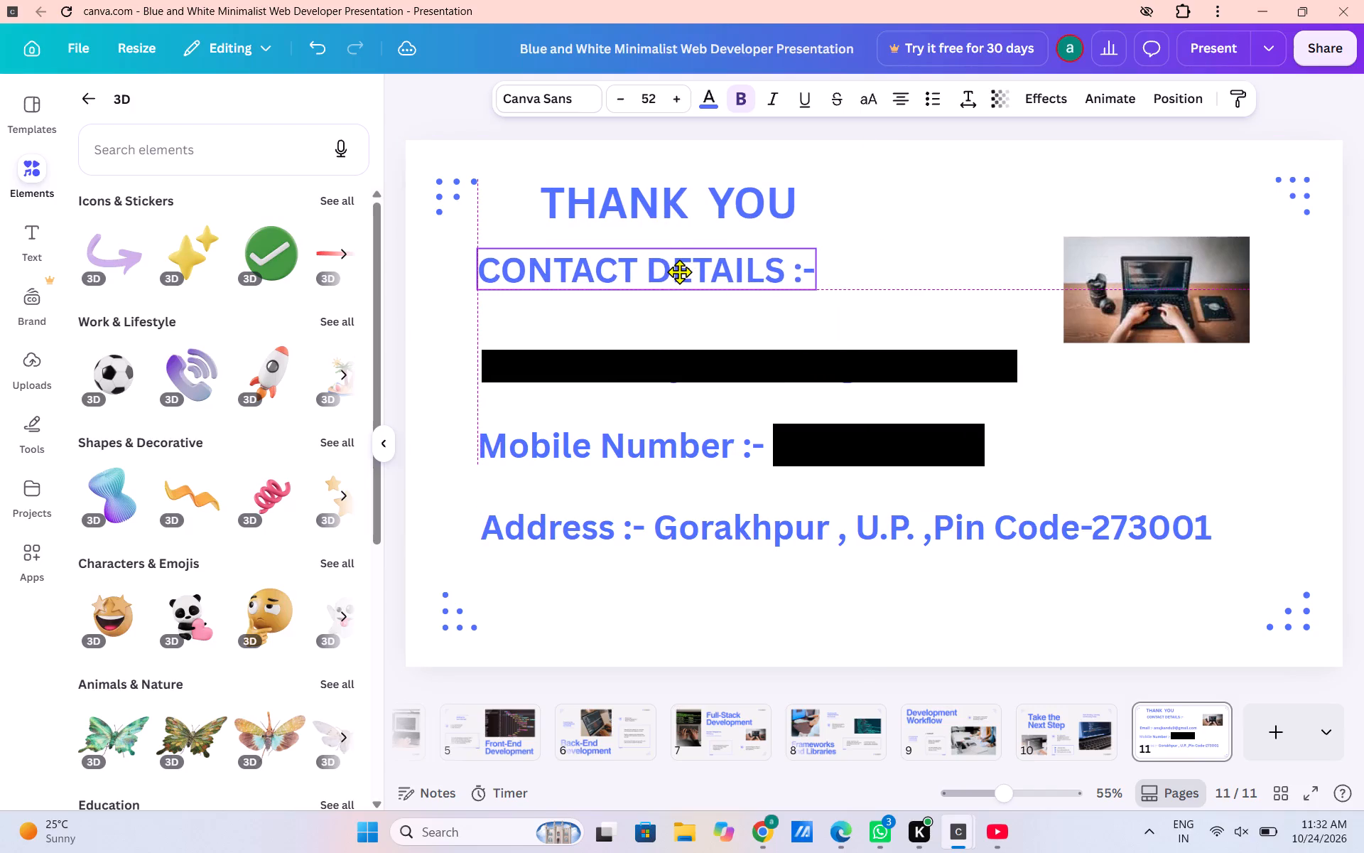
left_click_drag(679, 272, 679, 277)
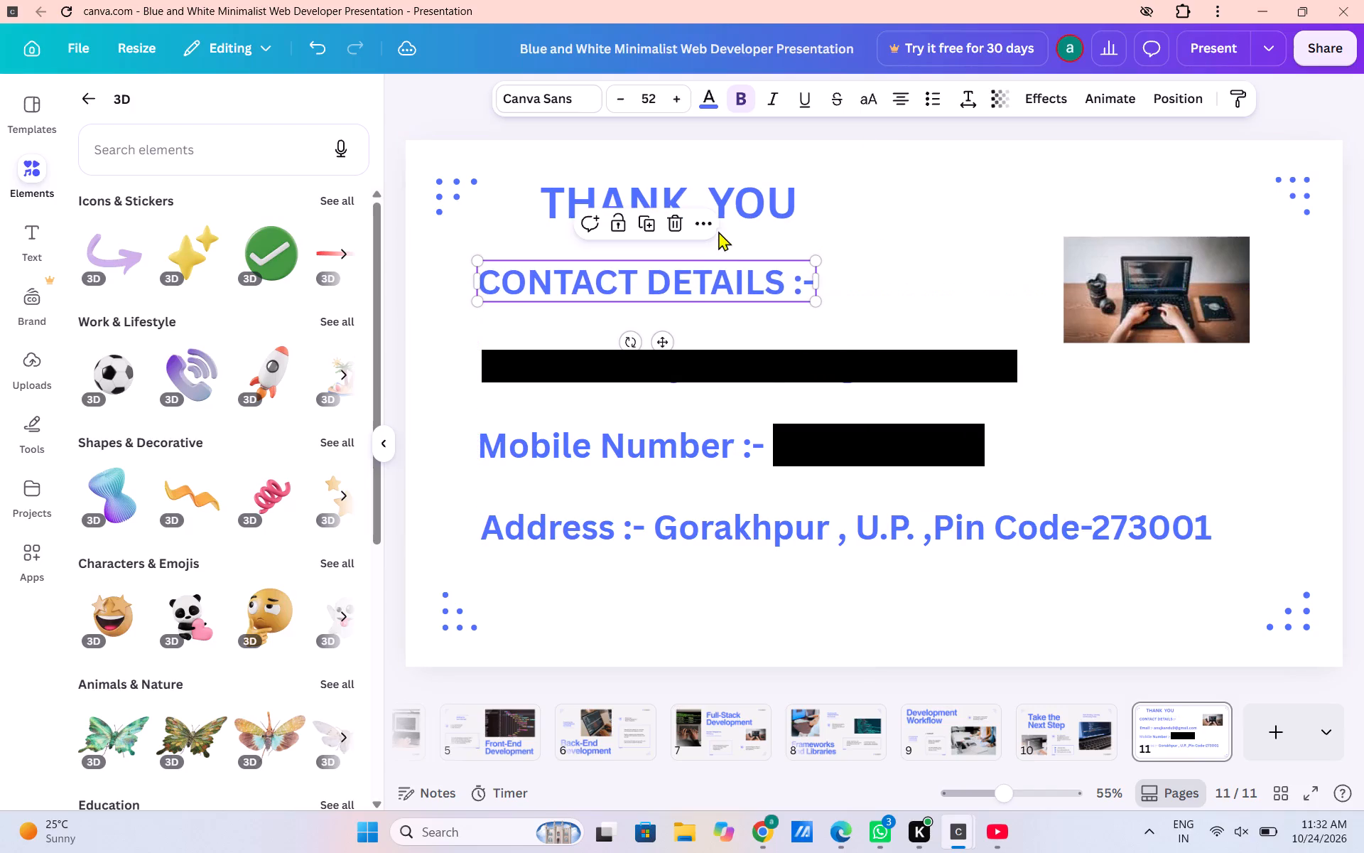
Move the THANK YOU heading right so it sits roughly centred across the top of the slide.
left_click_drag(725, 207, 860, 201)
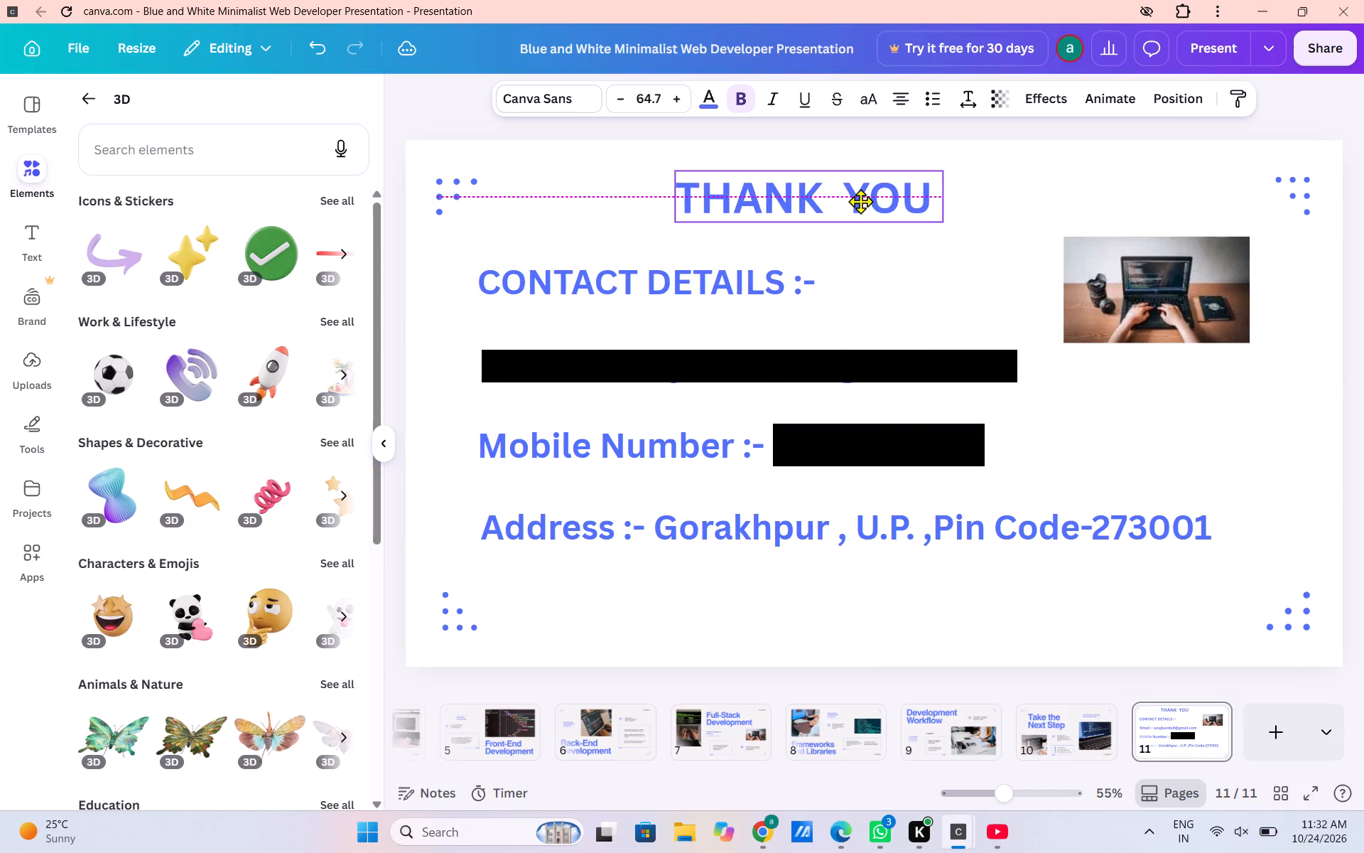
left_click_drag(860, 201, 871, 201)
left_click(920, 272)
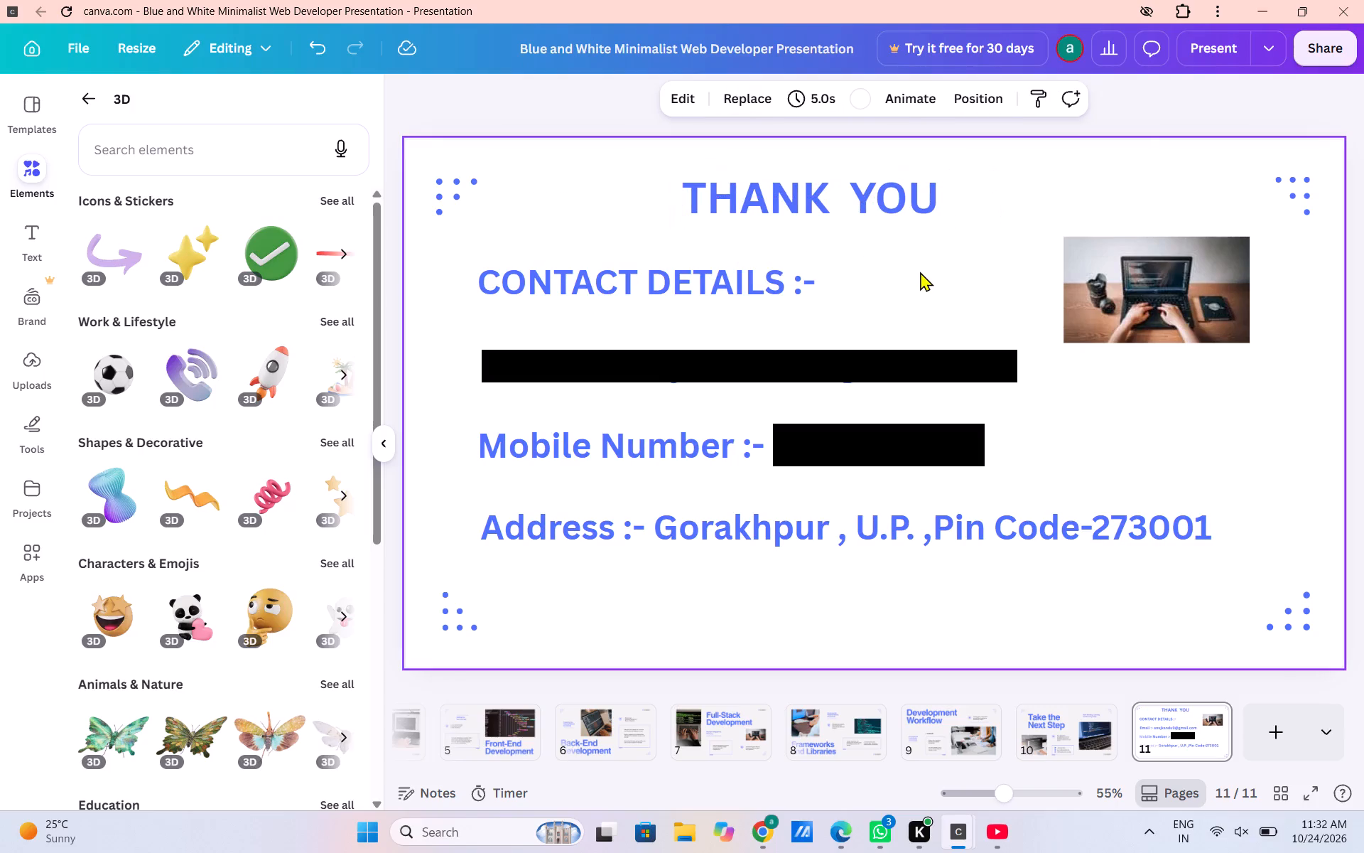
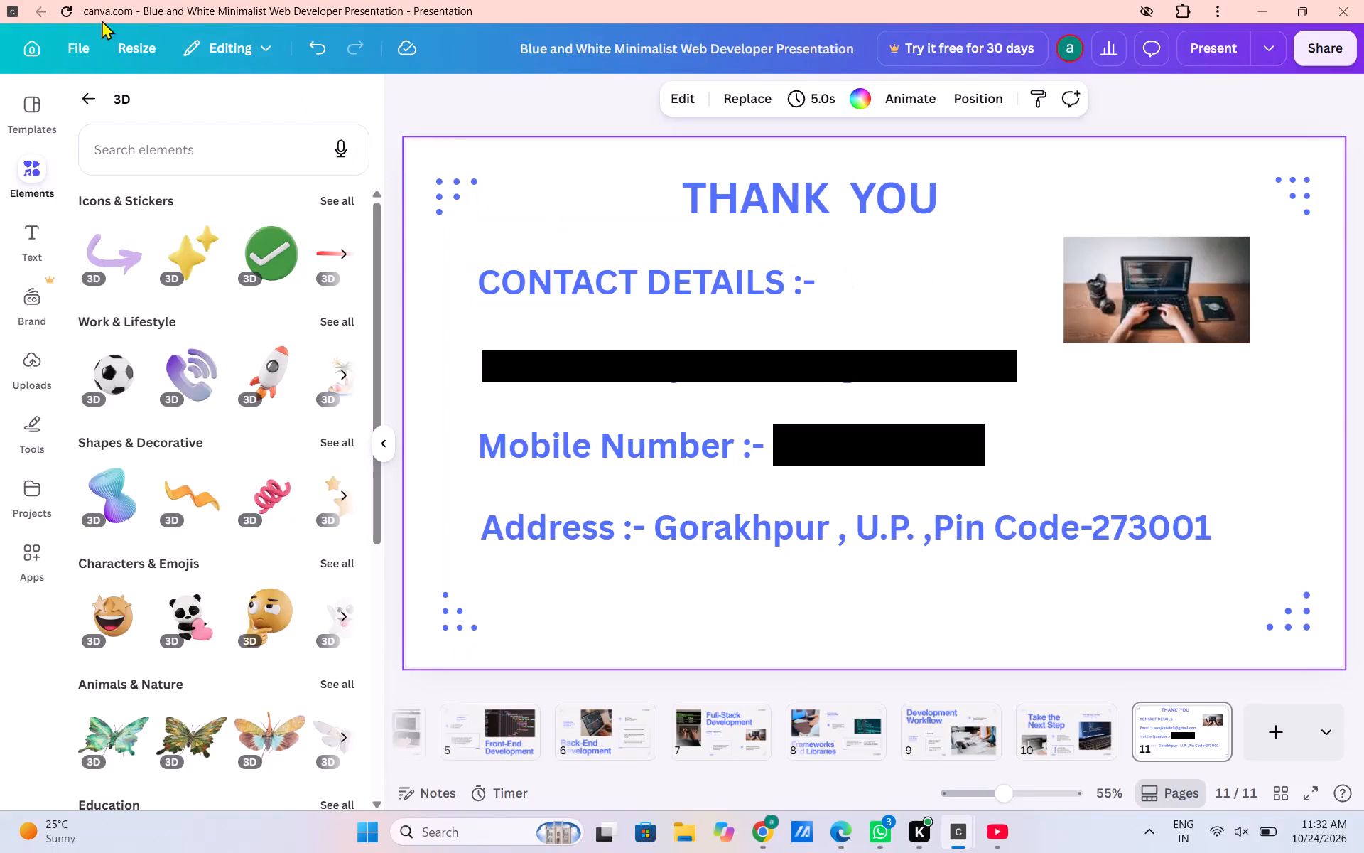
Save the presentation.
left_click(71, 38)
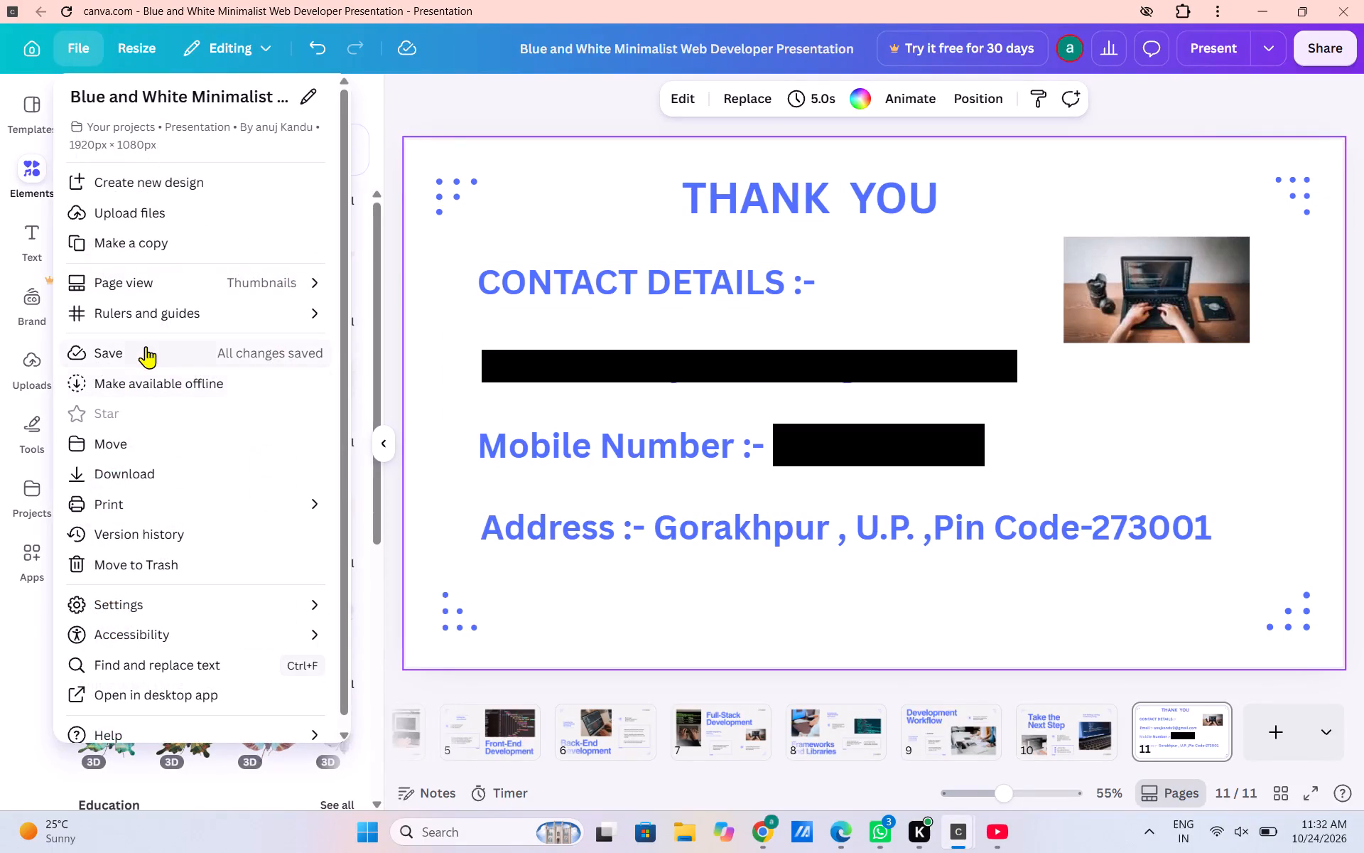
left_click(146, 346)
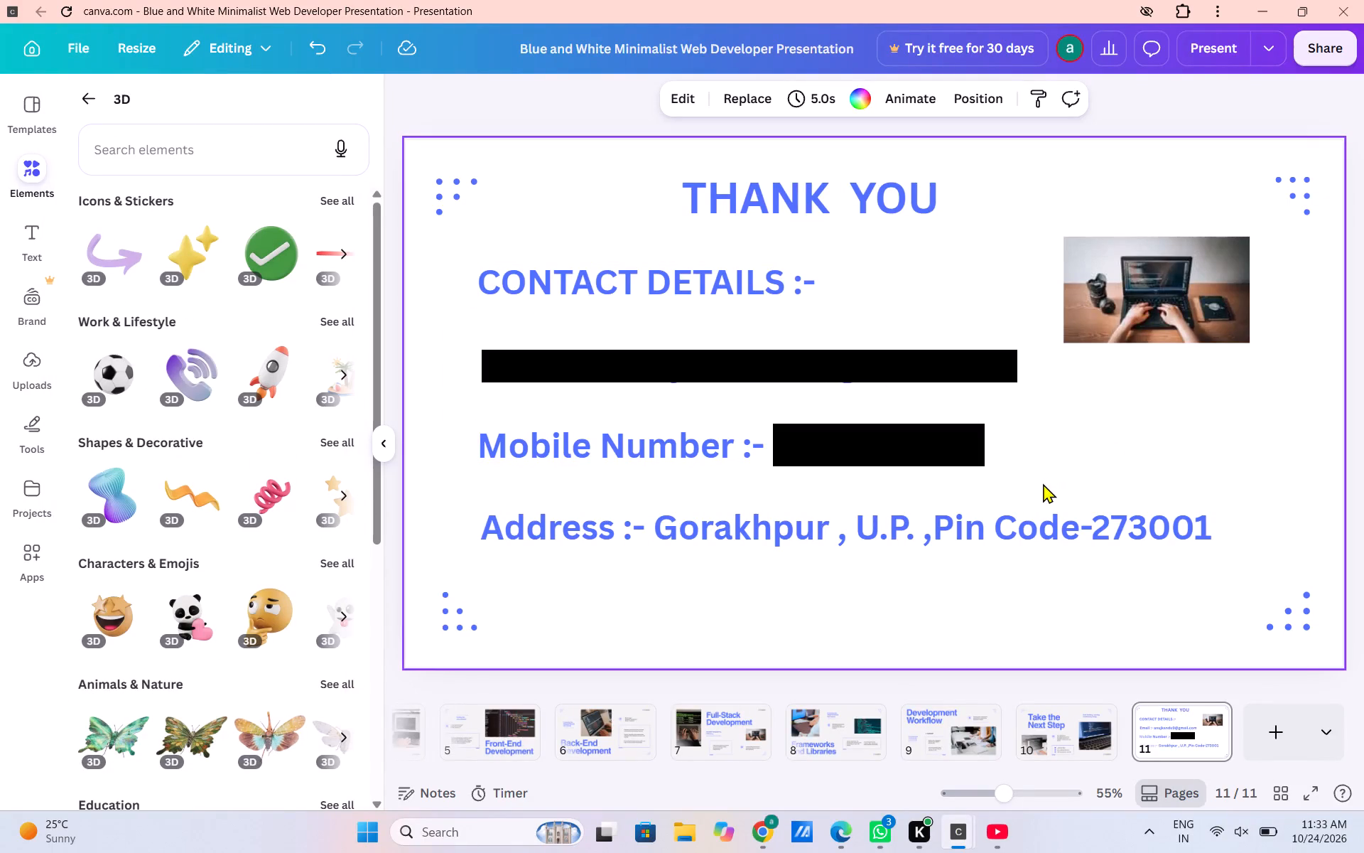
Copy the circled globe icon beside the user experience text on page 10, Take the Next Step.
left_click(1046, 727)
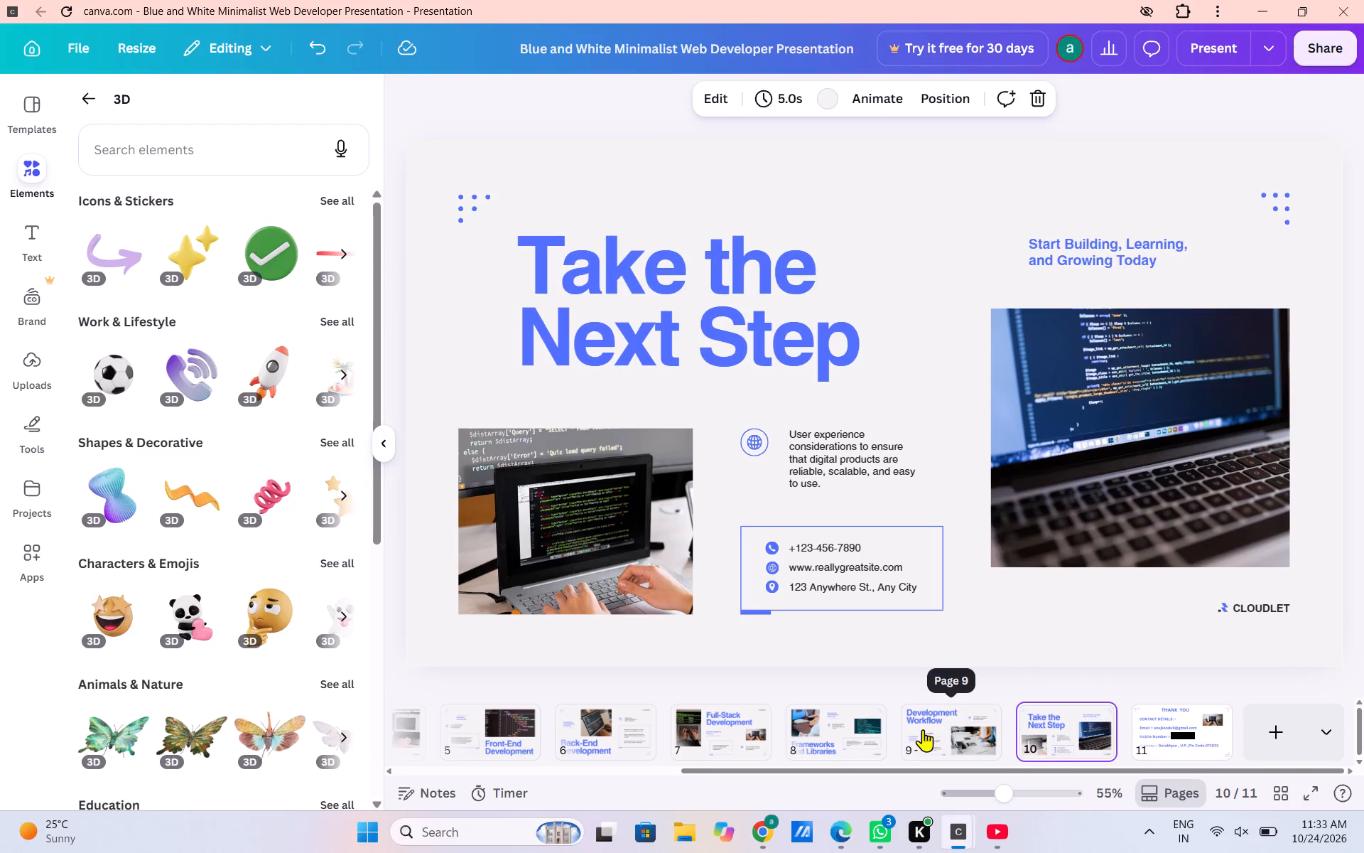
left_click(754, 447)
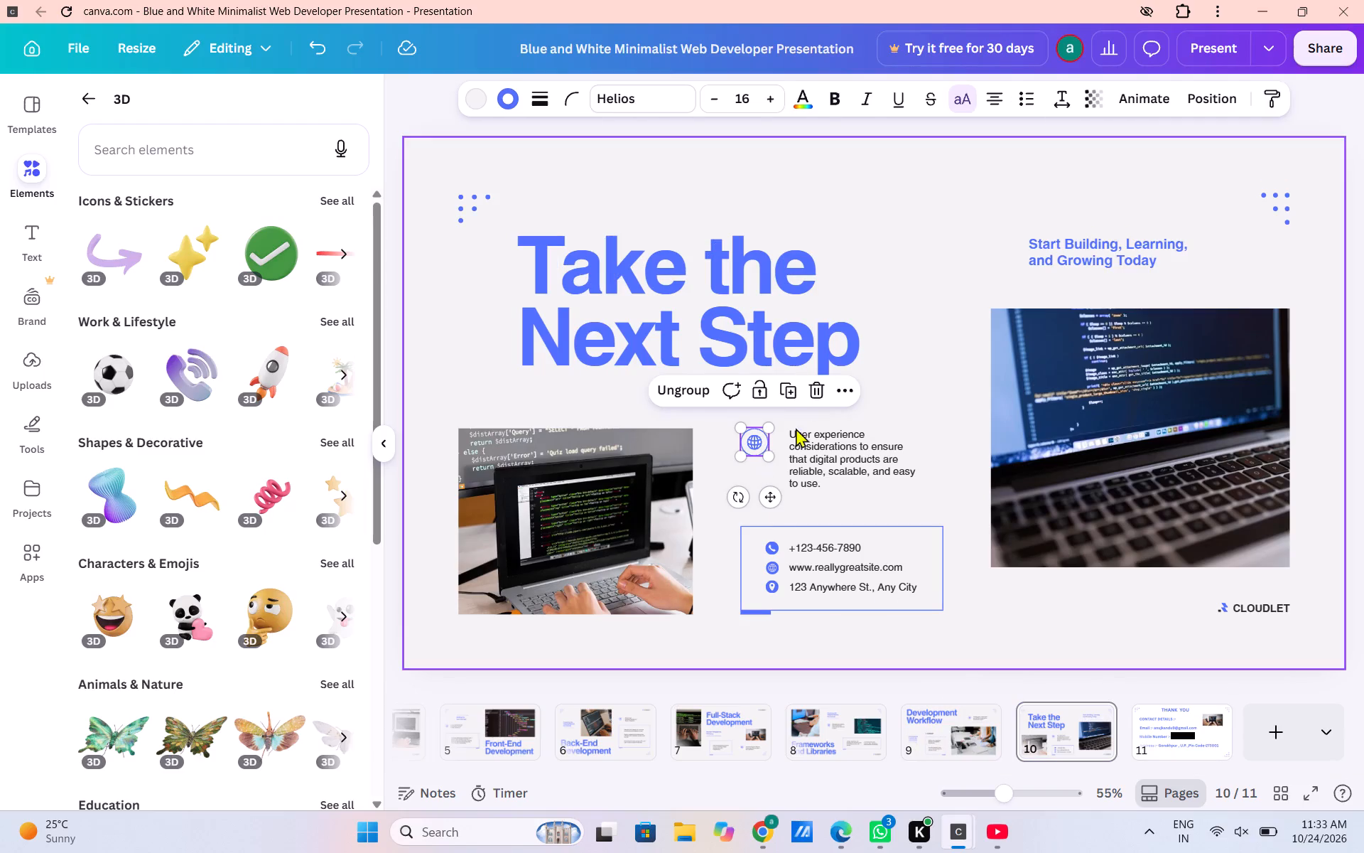
left_click(841, 390)
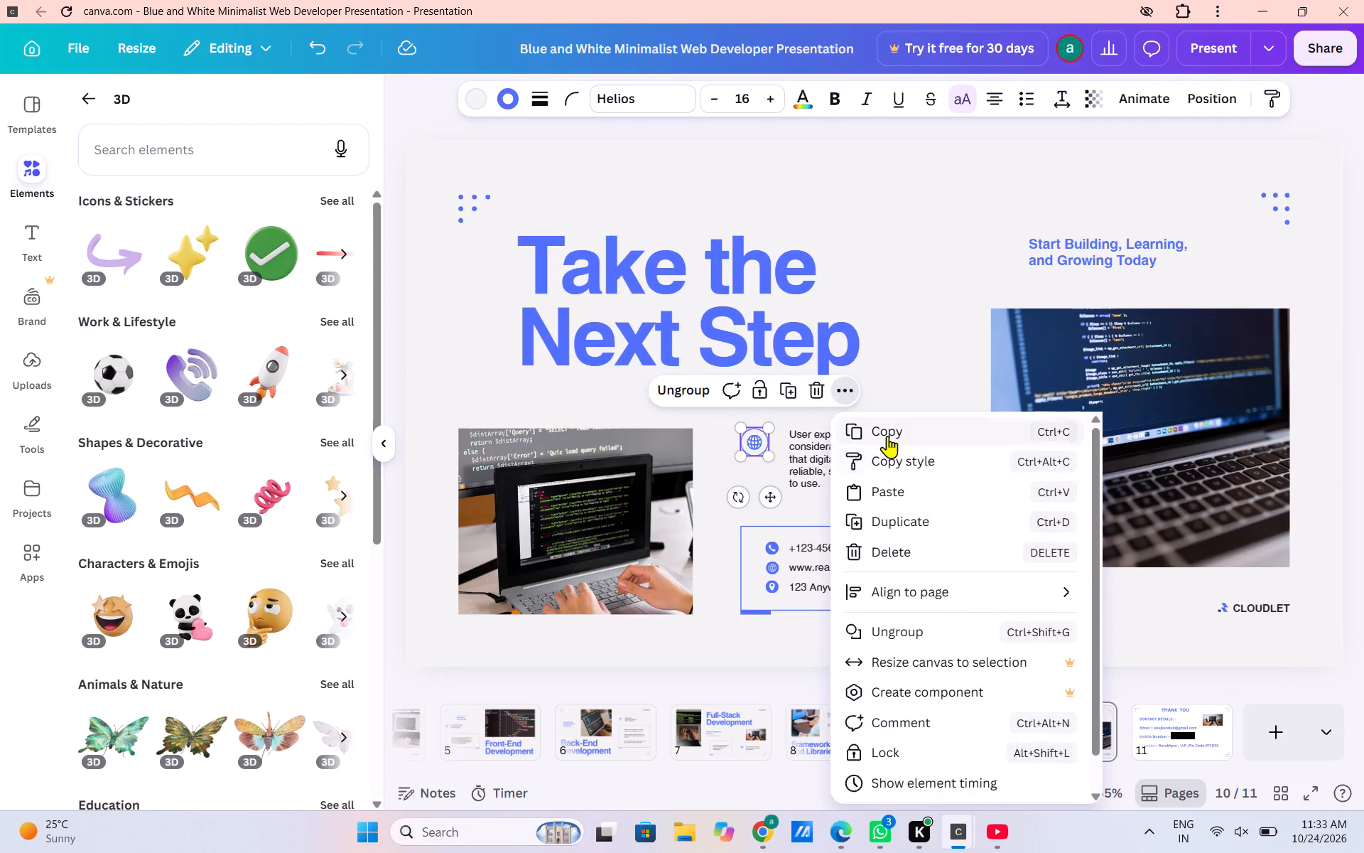
left_click(887, 436)
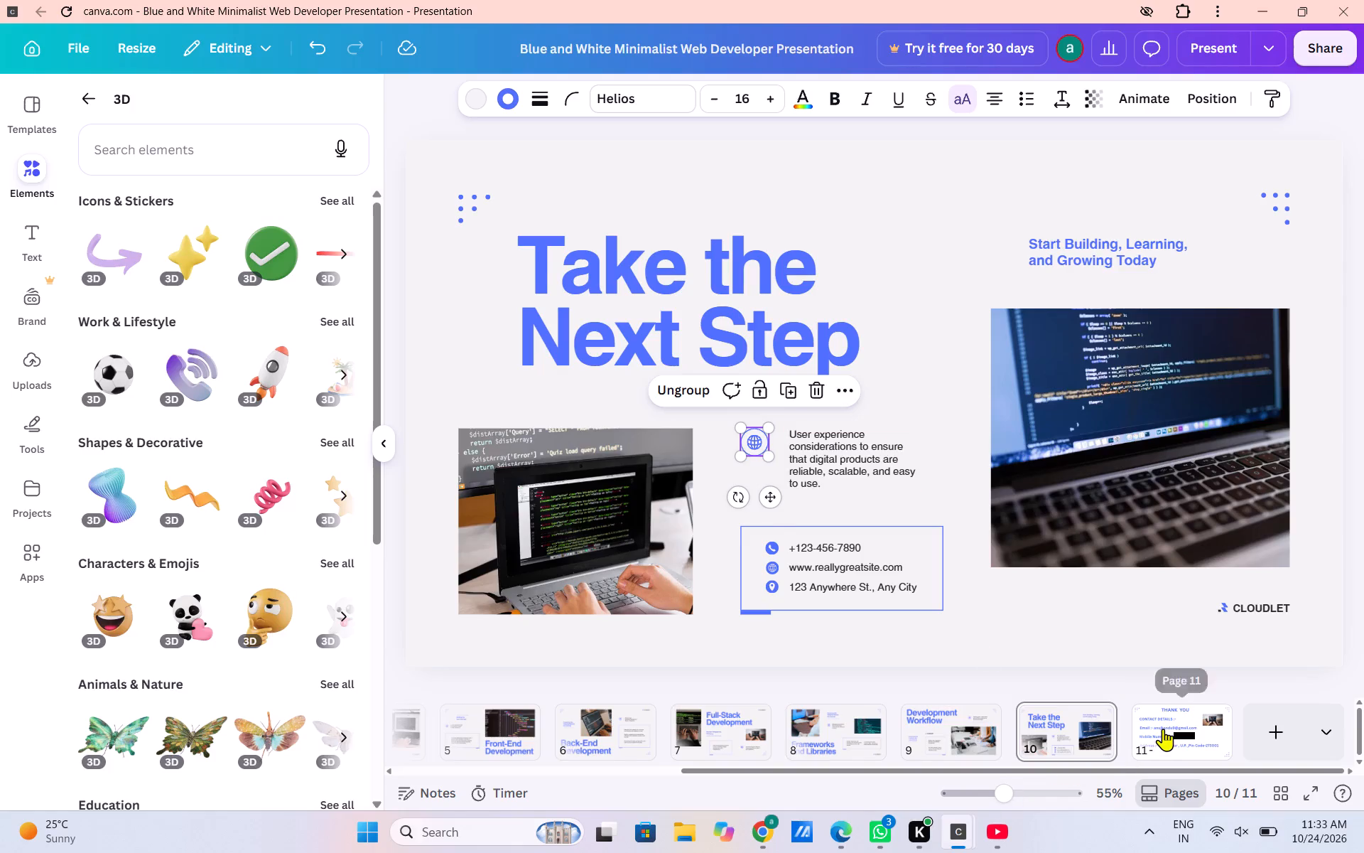
On page 11, shift the CONTACT DETAILS :- heading and the email, mobile number and address lines slightly right, keeping their left edges aligned.
left_click(1163, 729)
left_click(453, 375)
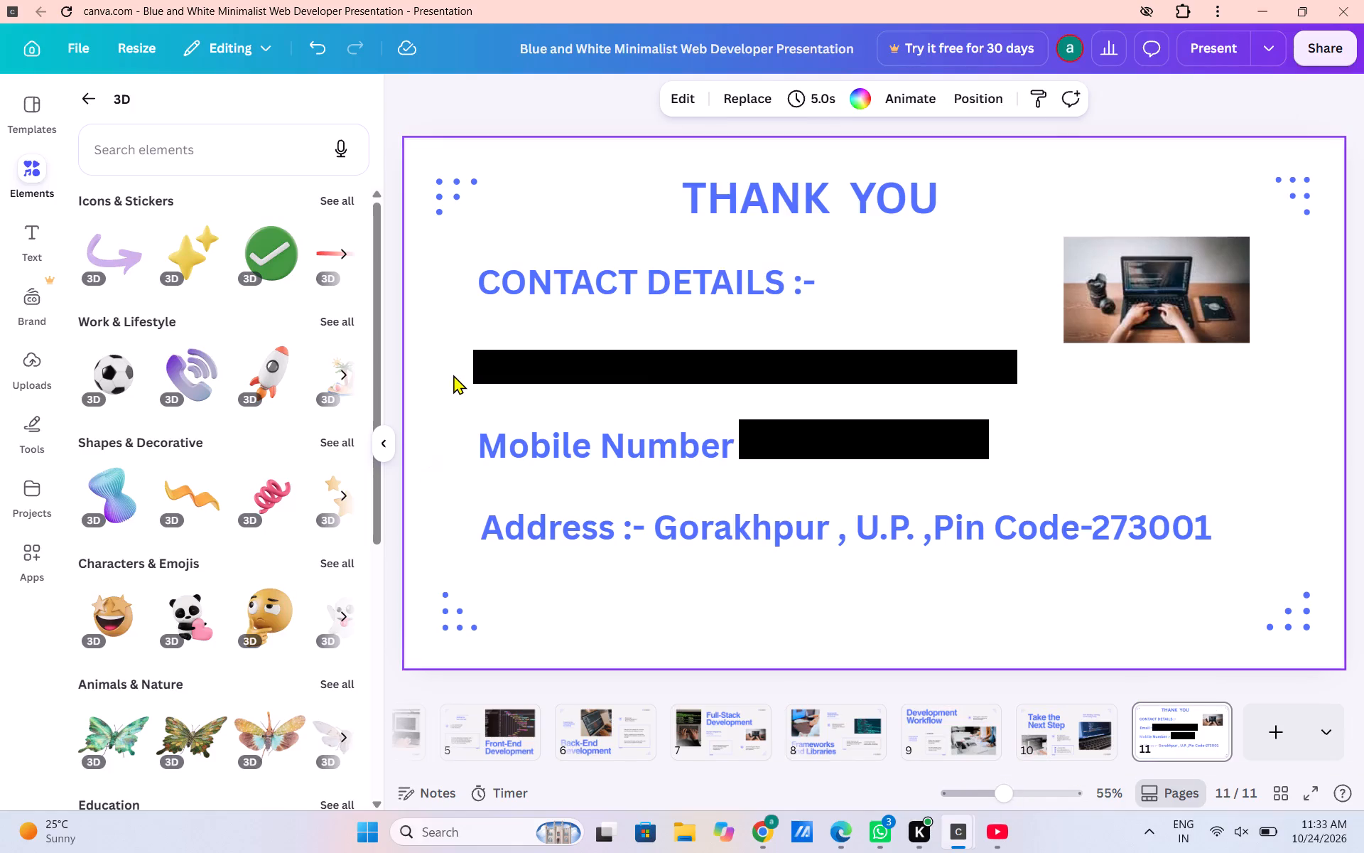
left_click_drag(555, 295, 591, 293)
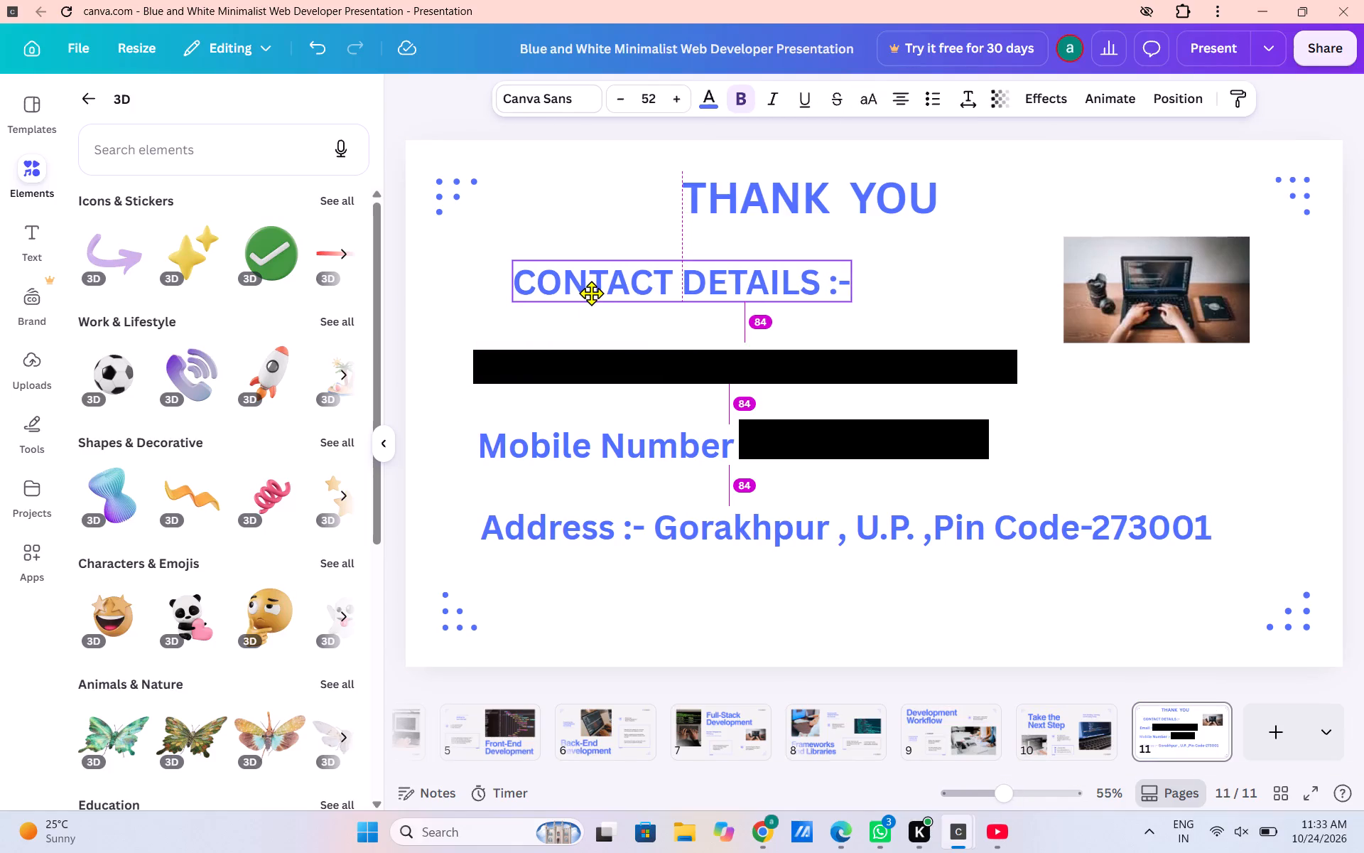
left_click_drag(591, 293, 580, 294)
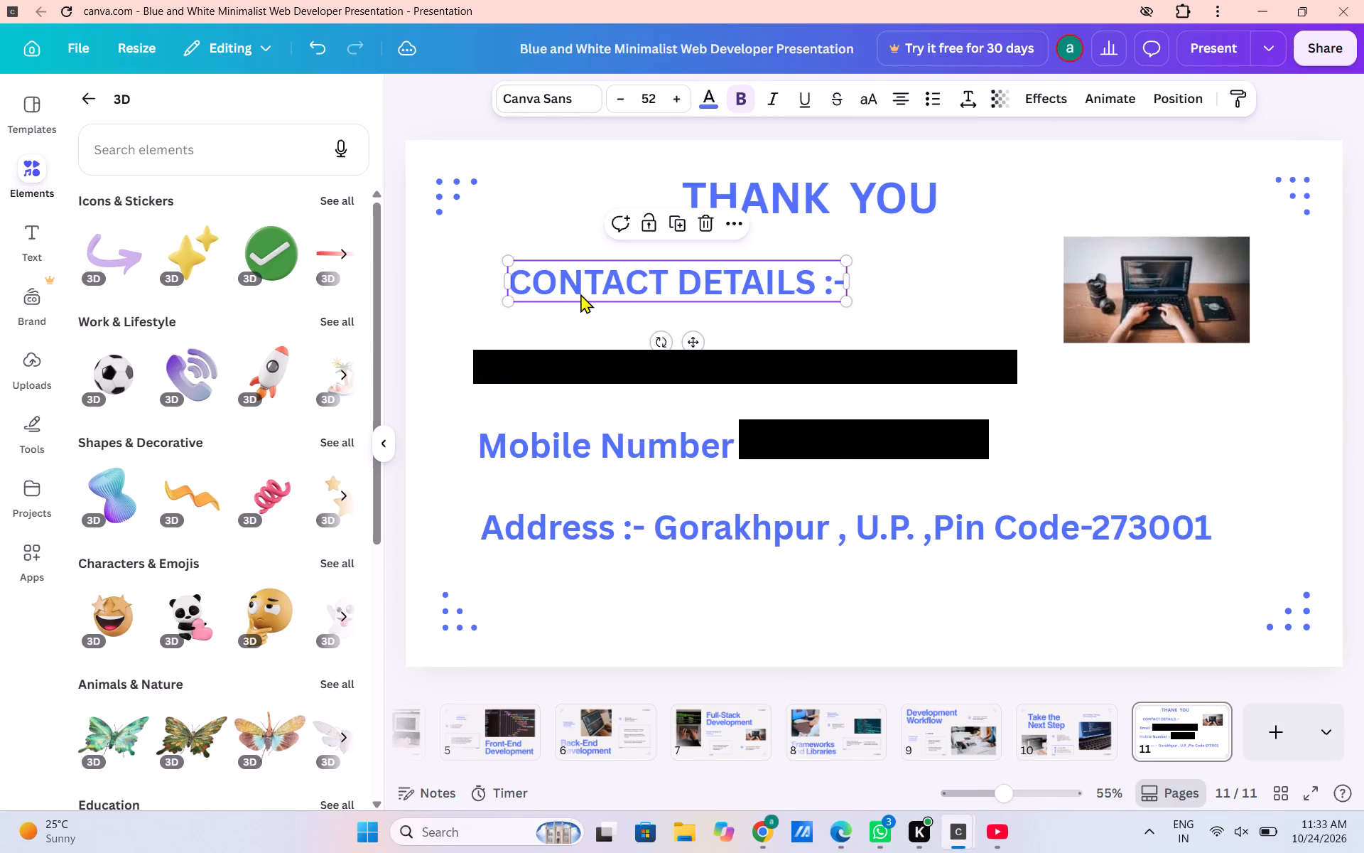
left_click_drag(600, 358, 629, 358)
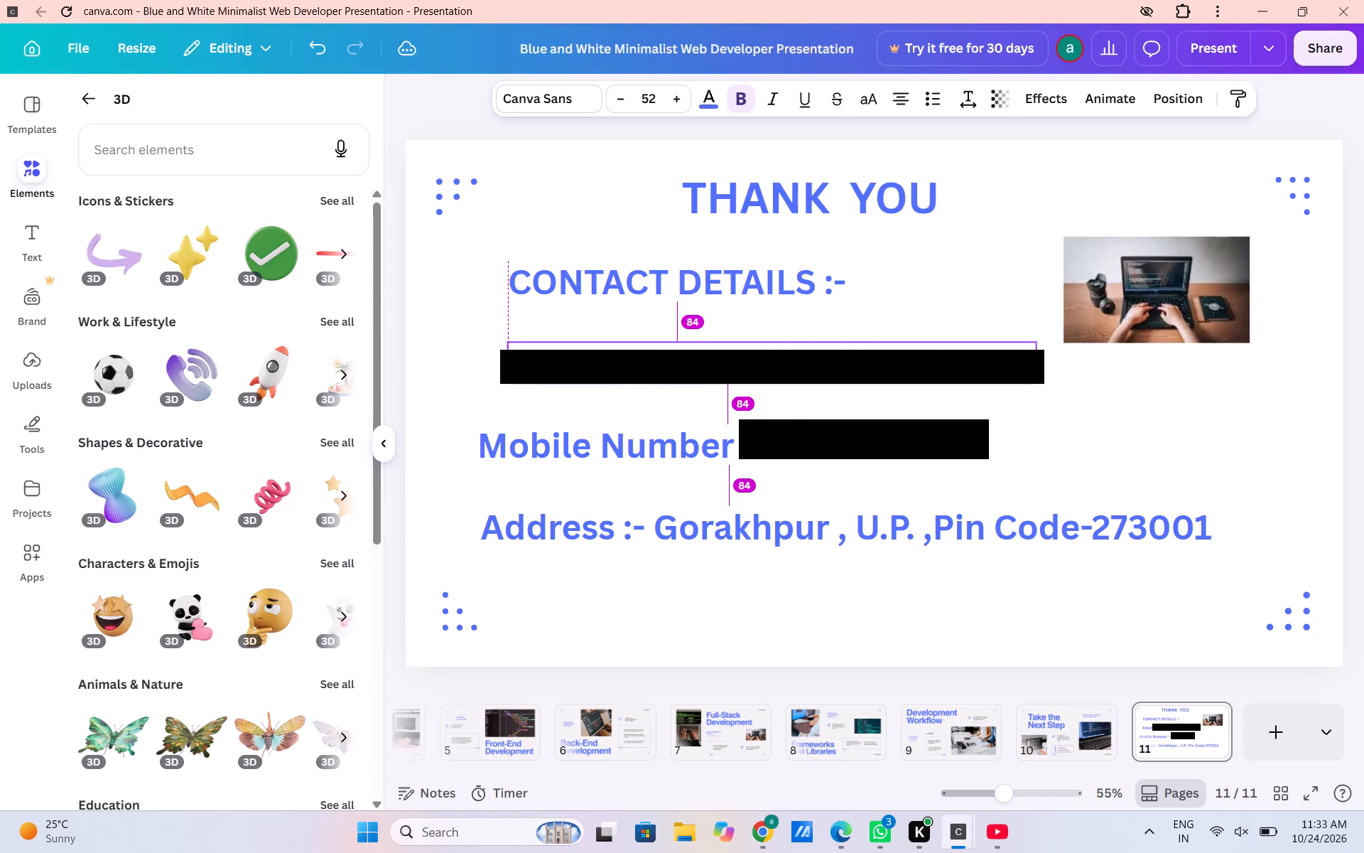
left_click_drag(627, 455, 662, 457)
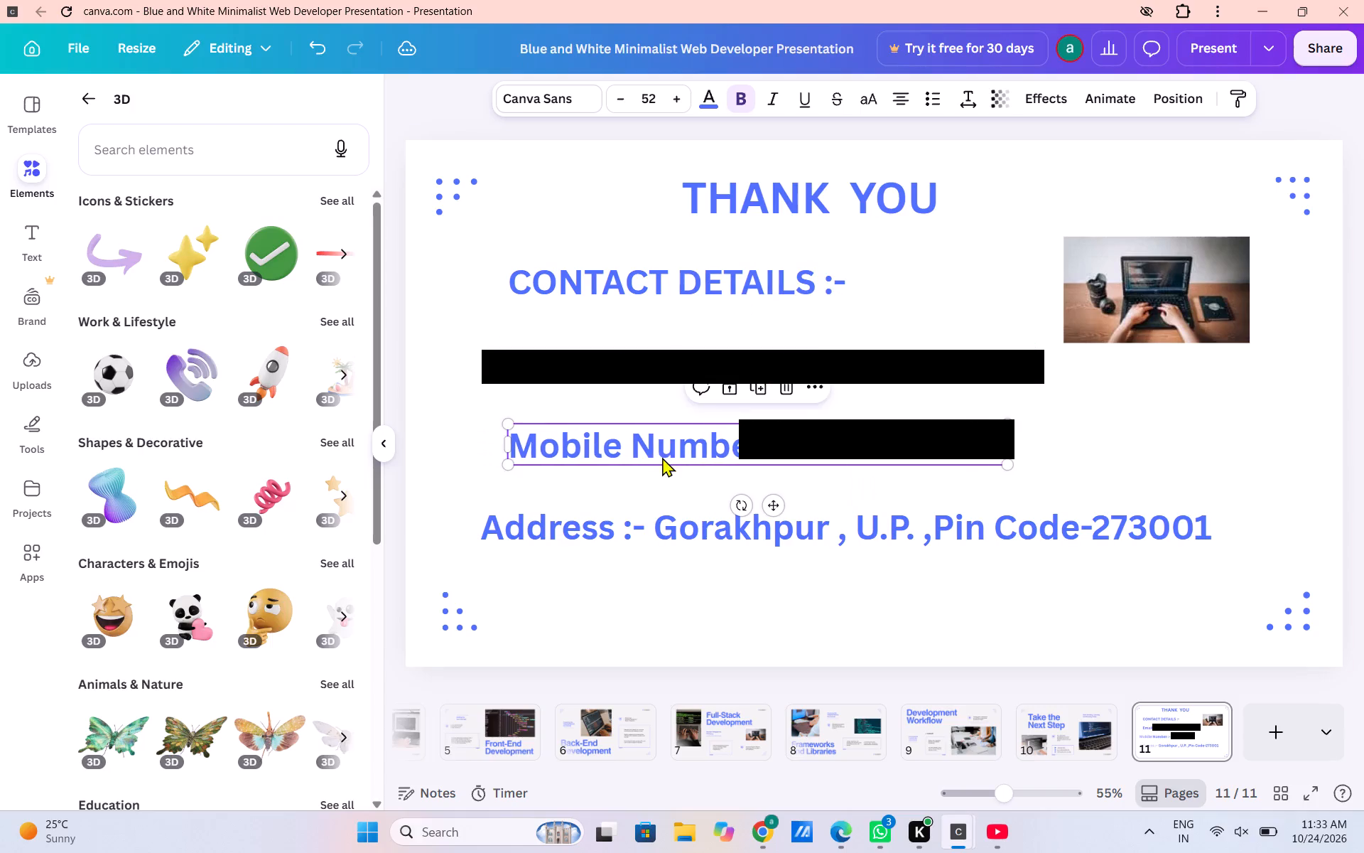
left_click_drag(649, 540, 682, 540)
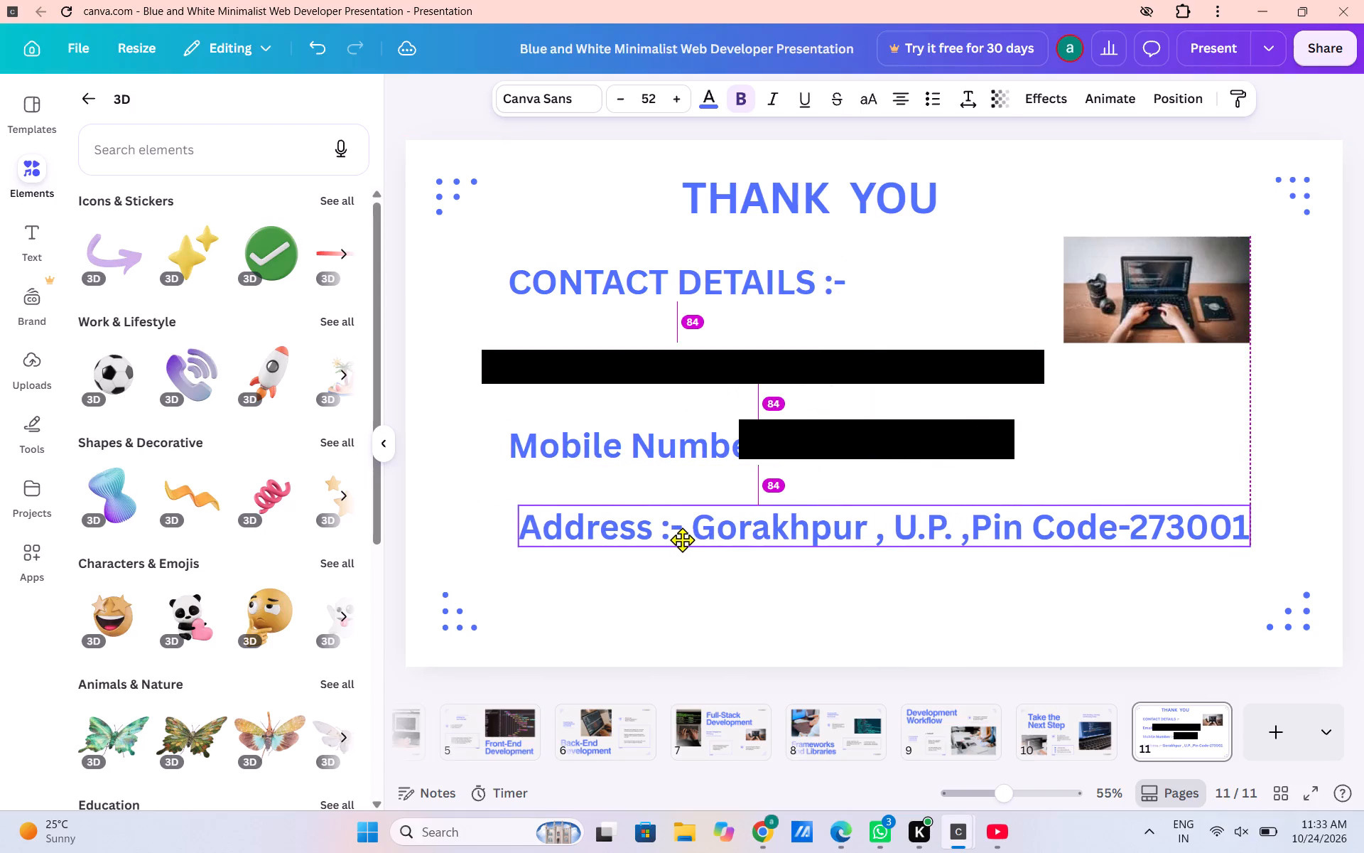
left_click_drag(682, 540, 681, 534)
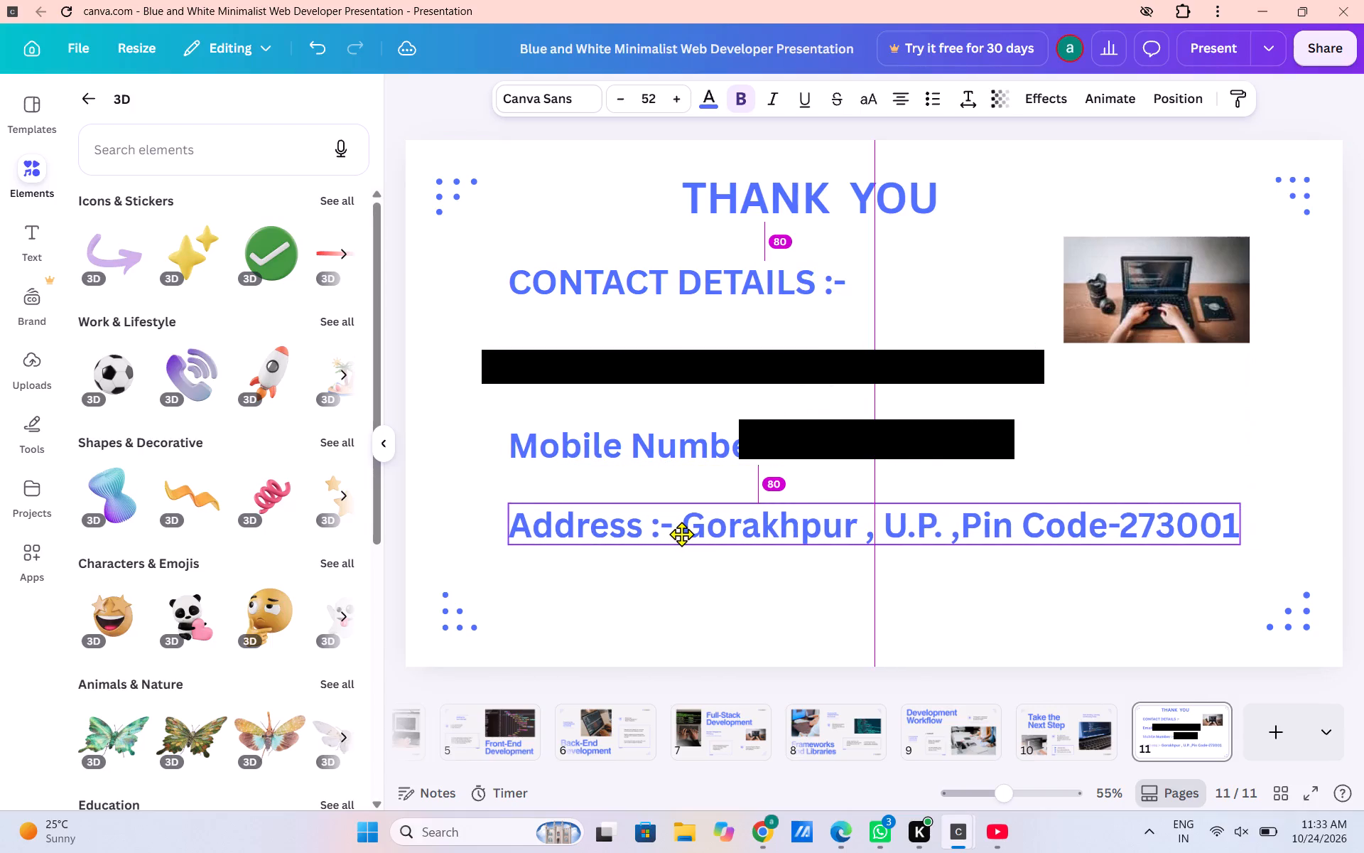
left_click_drag(681, 534, 684, 529)
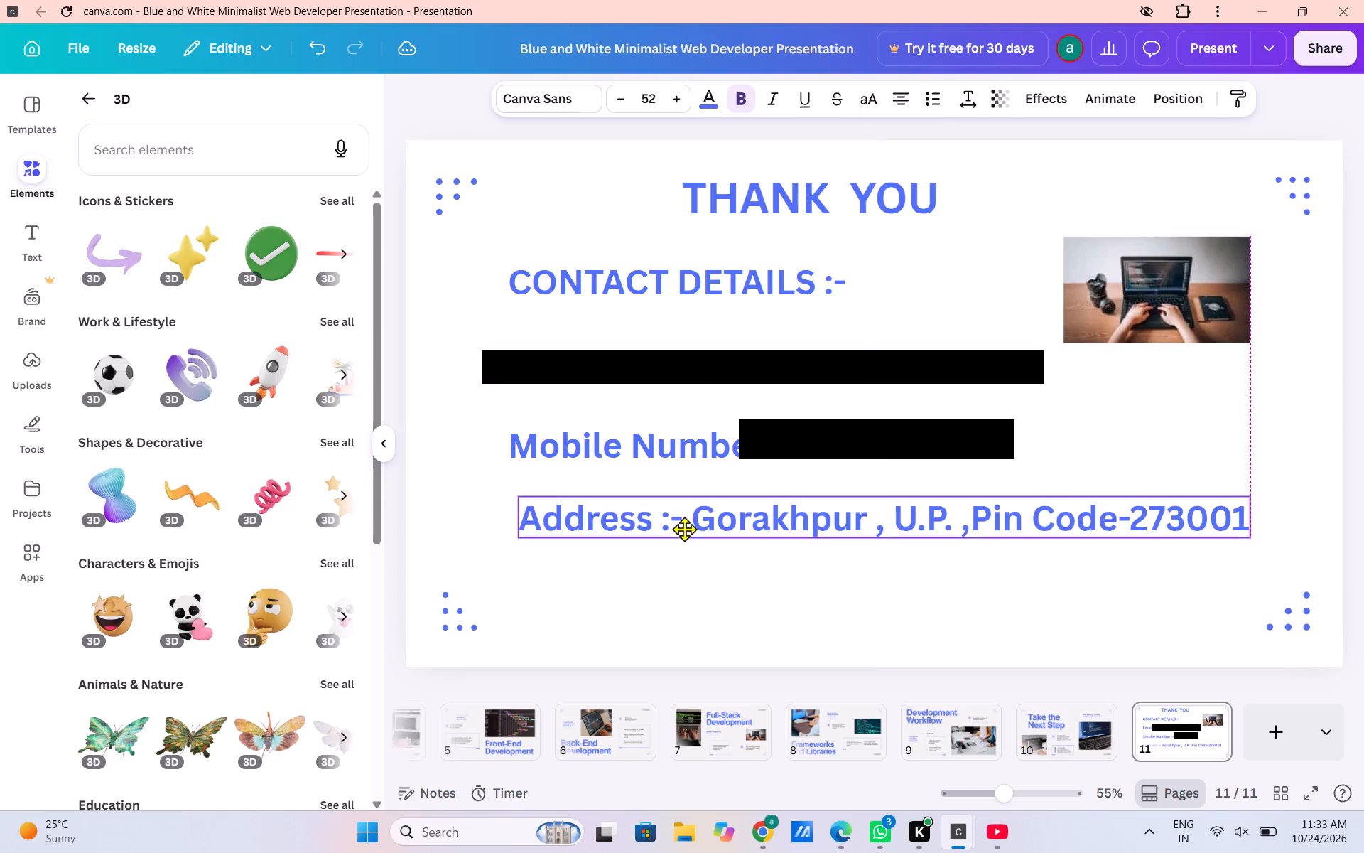
left_click_drag(684, 529, 677, 521)
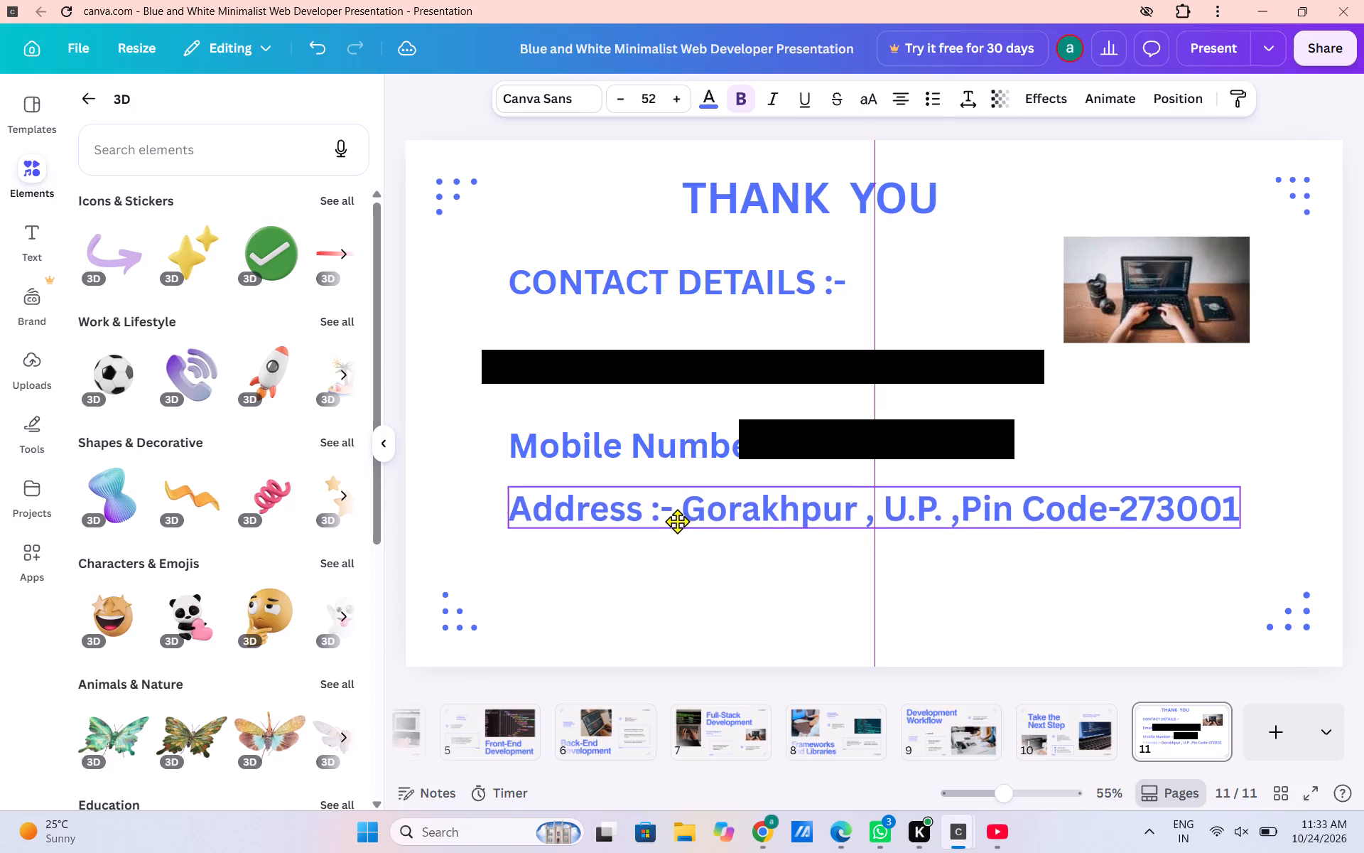
left_click_drag(677, 521, 677, 536)
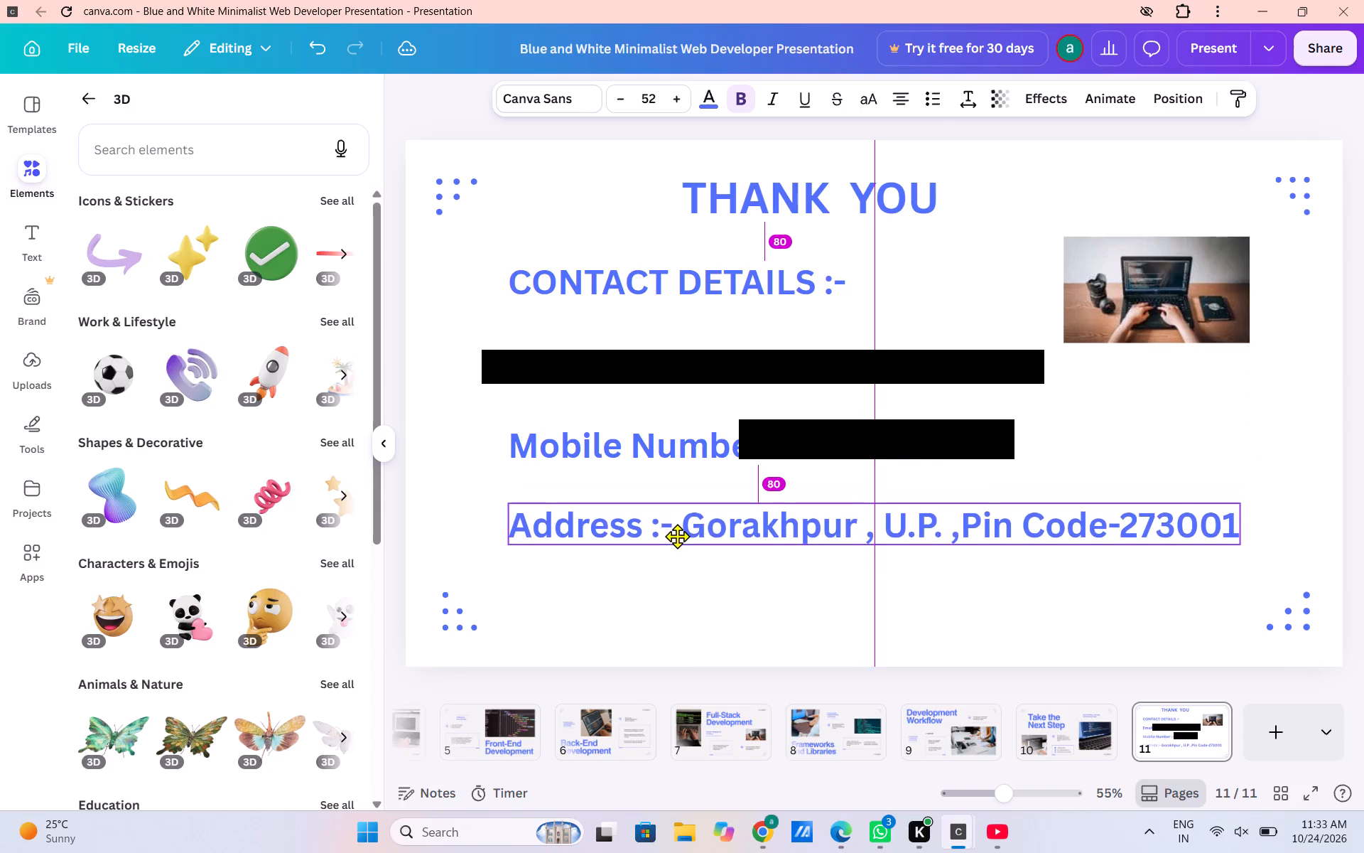
left_click_drag(677, 536, 677, 535)
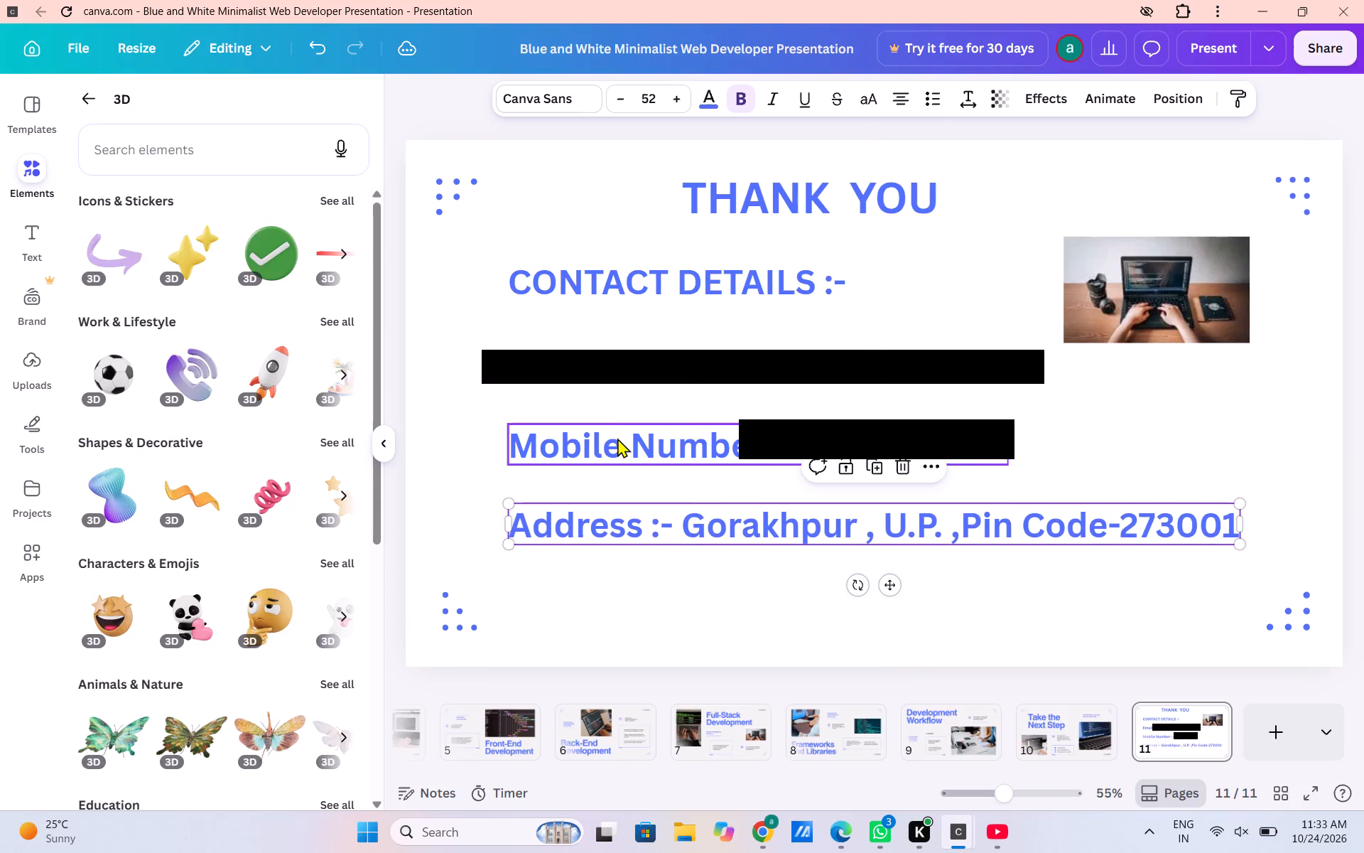
left_click(617, 438)
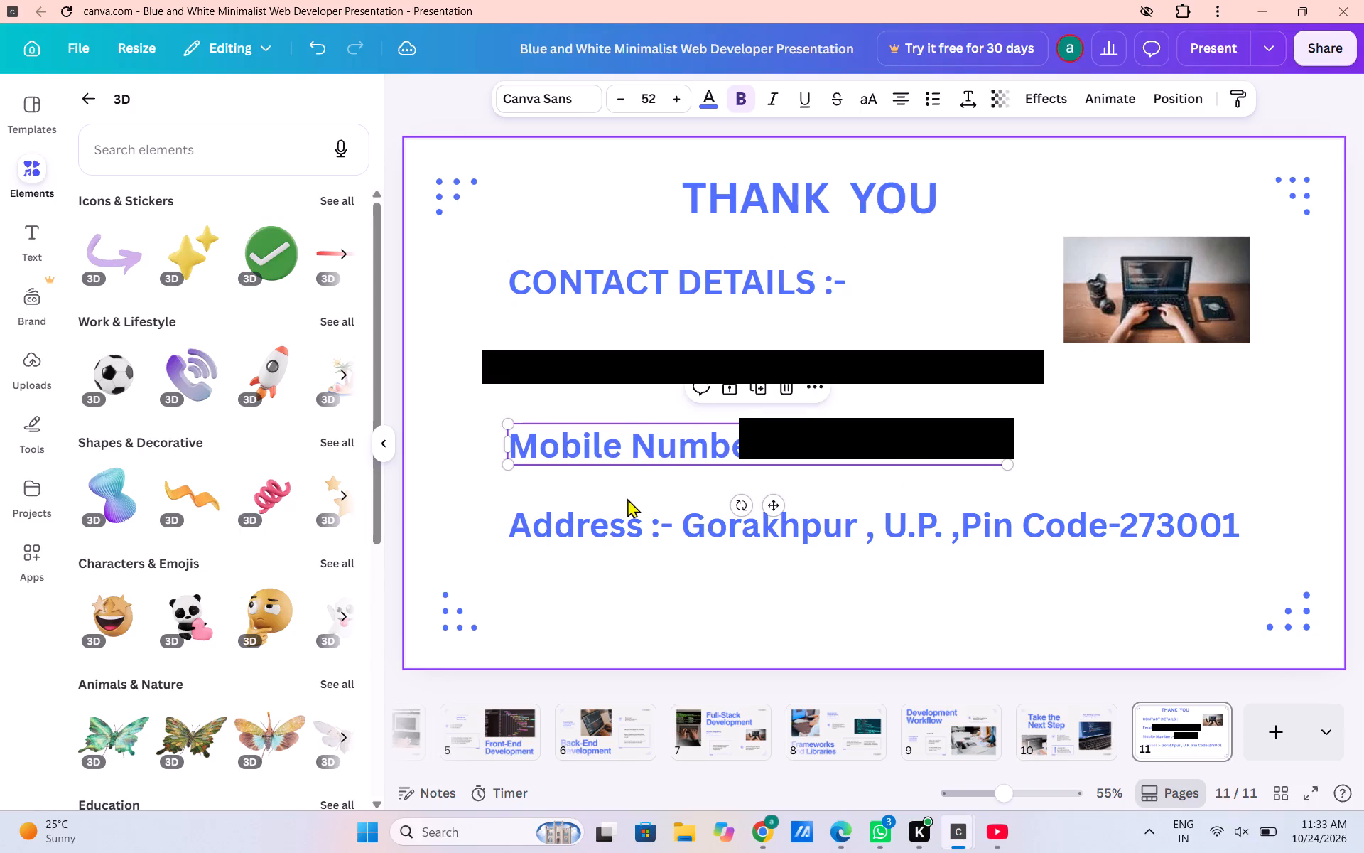
Paste the copied globe icon onto the THANK YOU slide and place it just left of the email line, vertically centred on it.
left_click(494, 485)
left_click(458, 267)
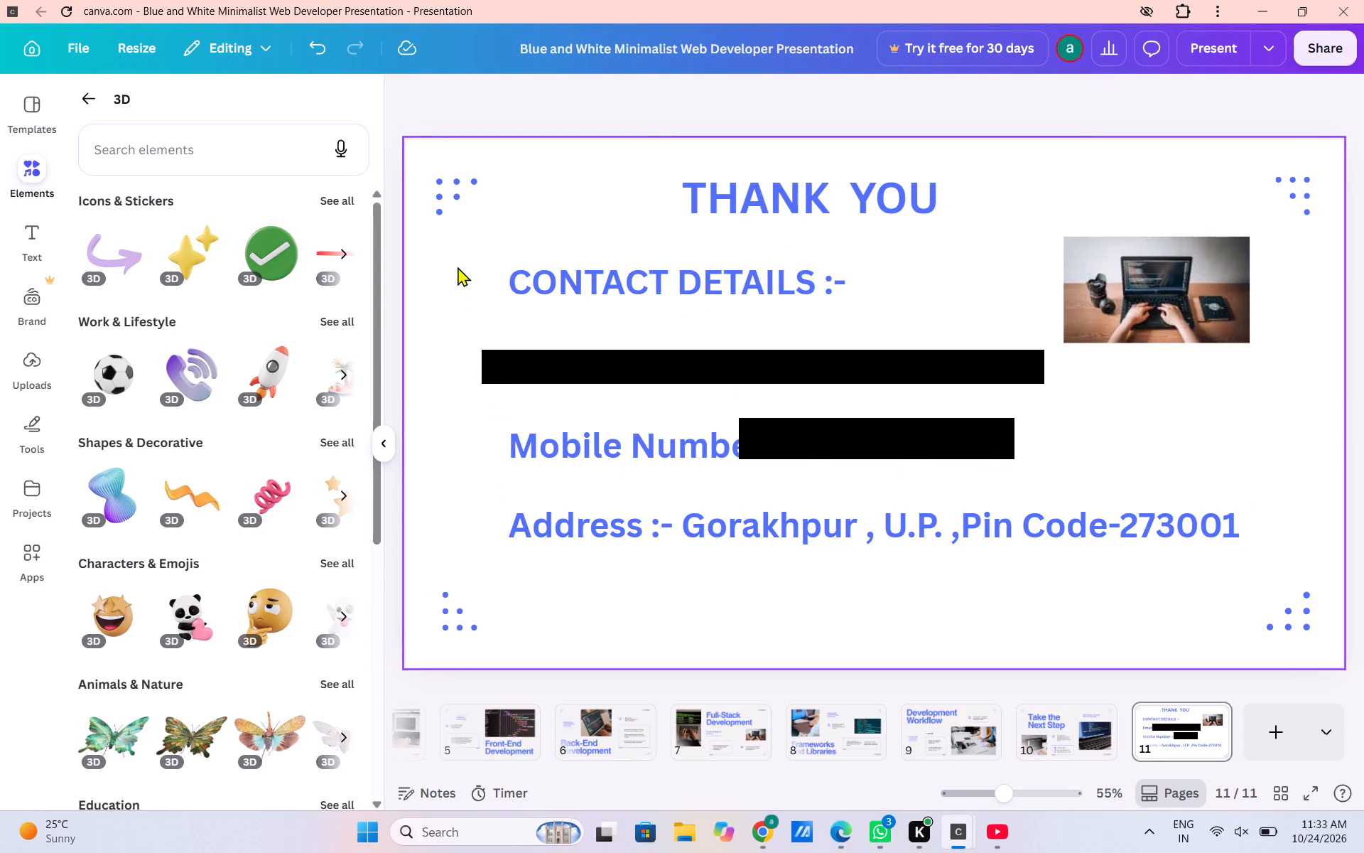
key("ctrl+v")
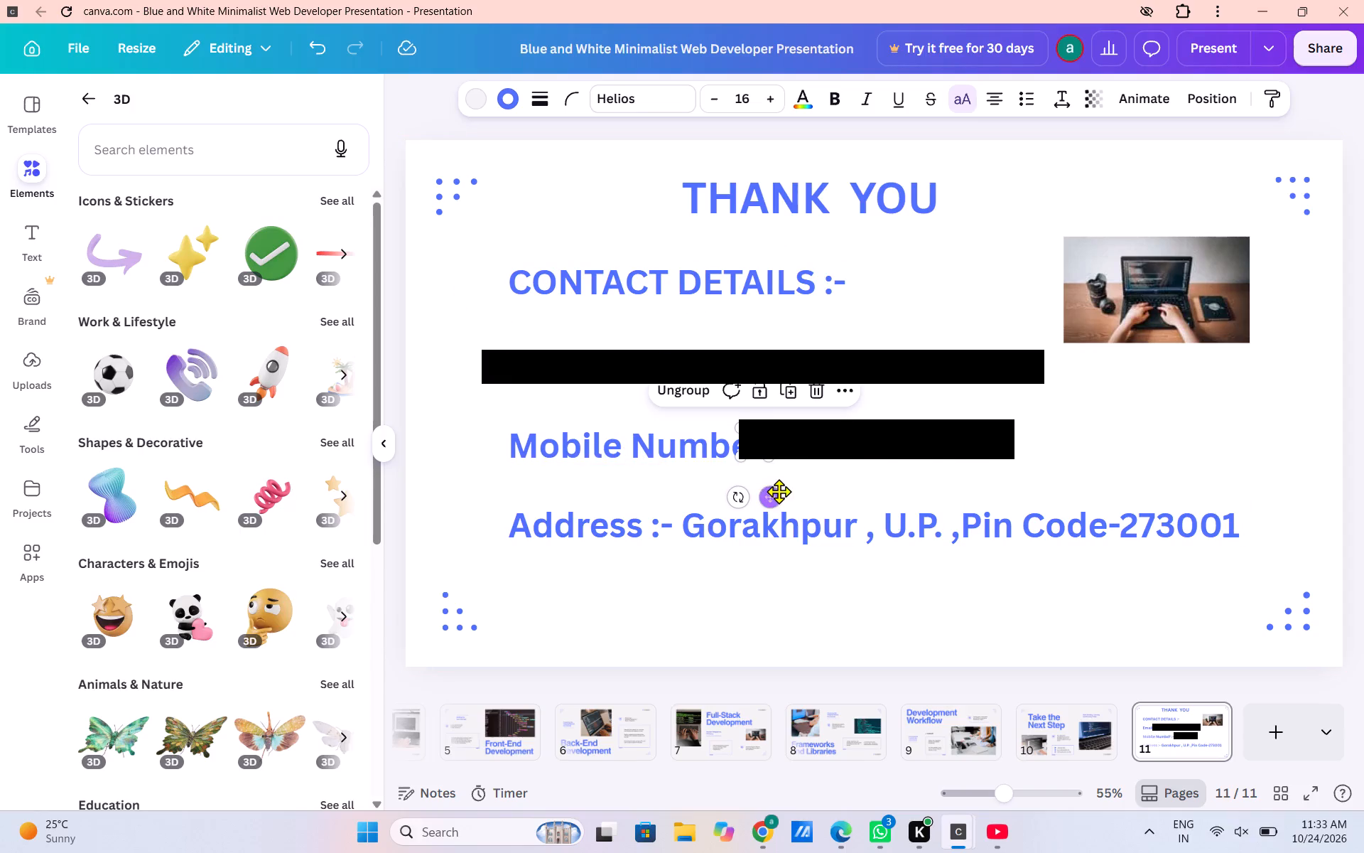
left_click_drag(774, 495, 494, 343)
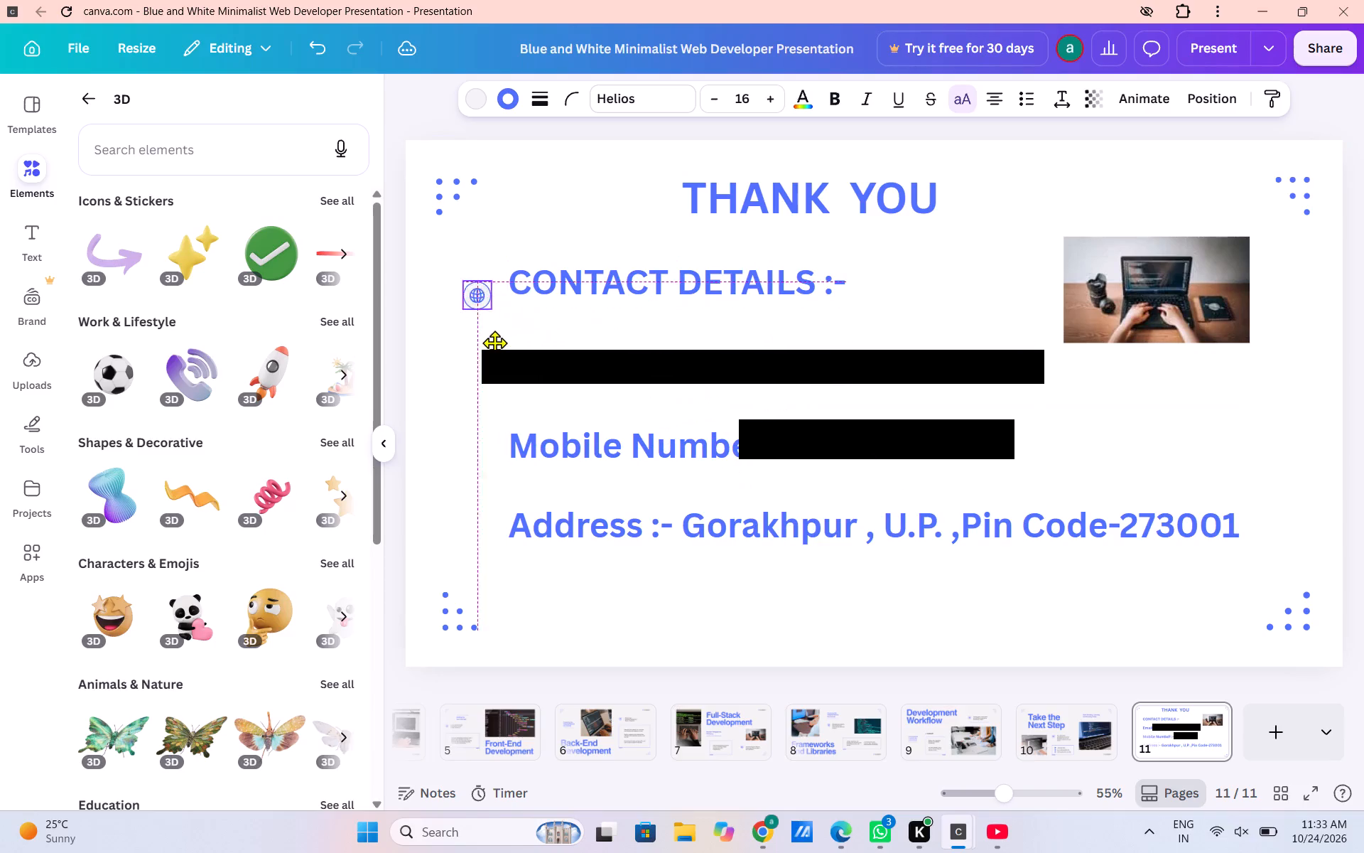
left_click_drag(494, 343, 489, 333)
left_click(489, 333)
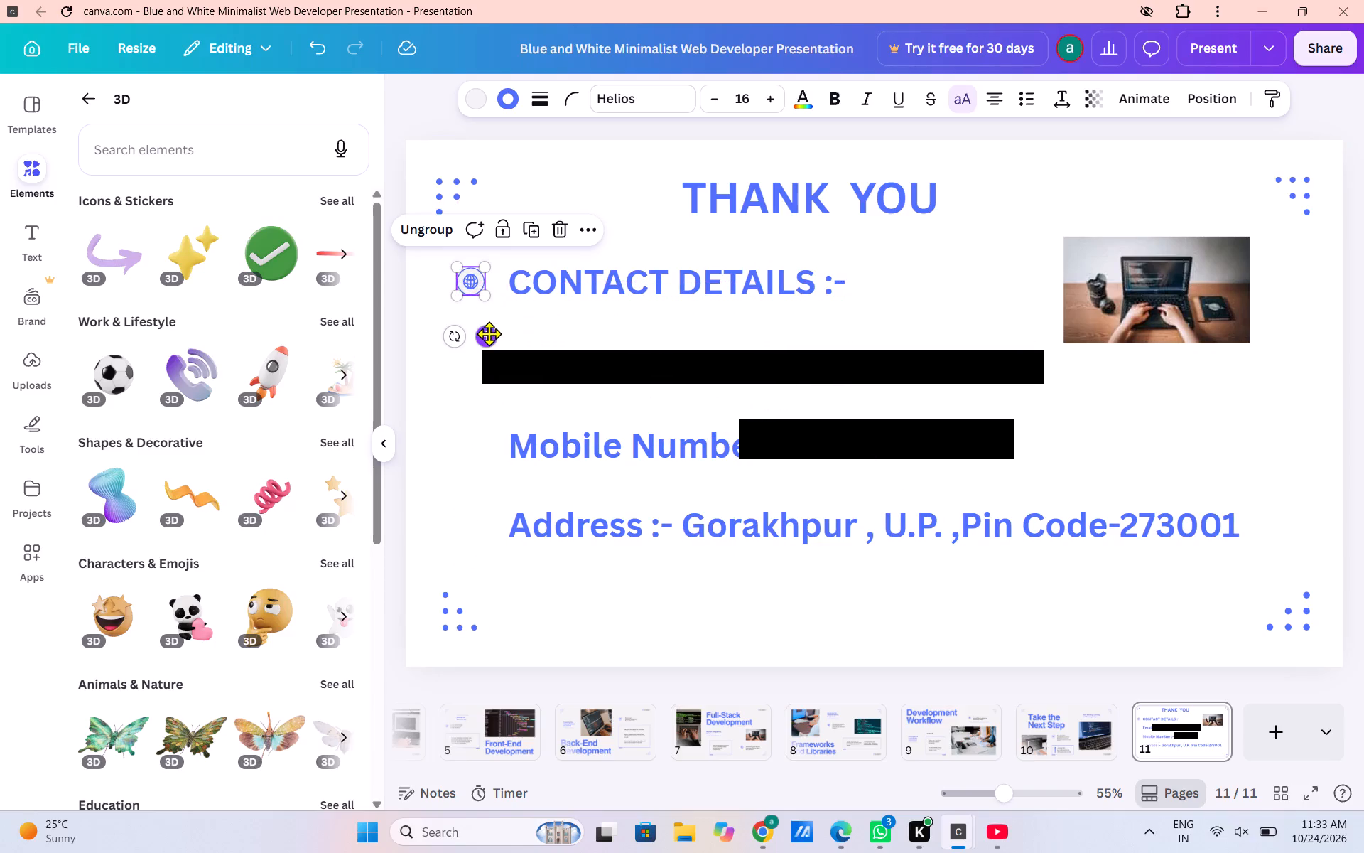
left_click(495, 389)
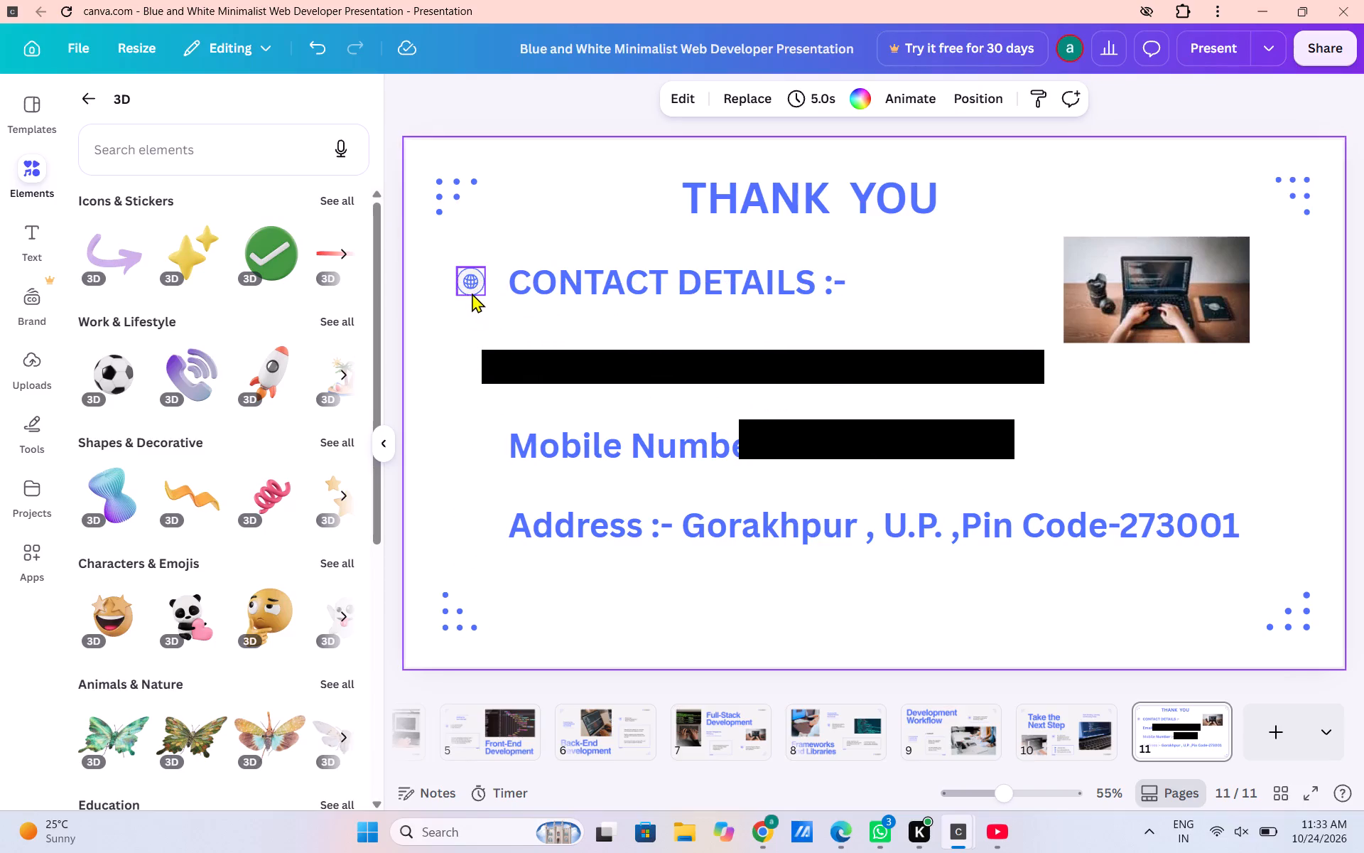
left_click(471, 286)
left_click_drag(481, 332, 479, 353)
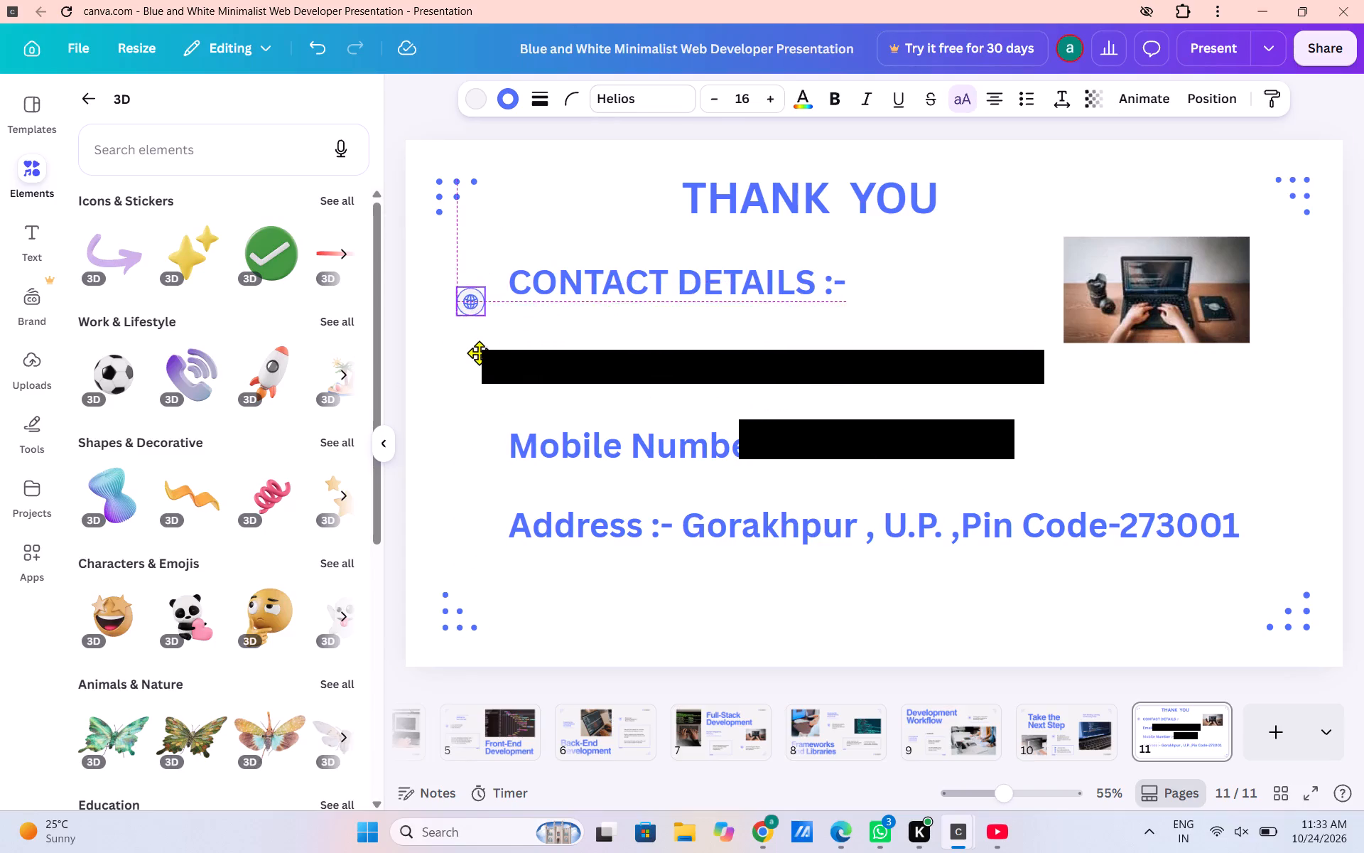
left_click_drag(479, 353, 471, 403)
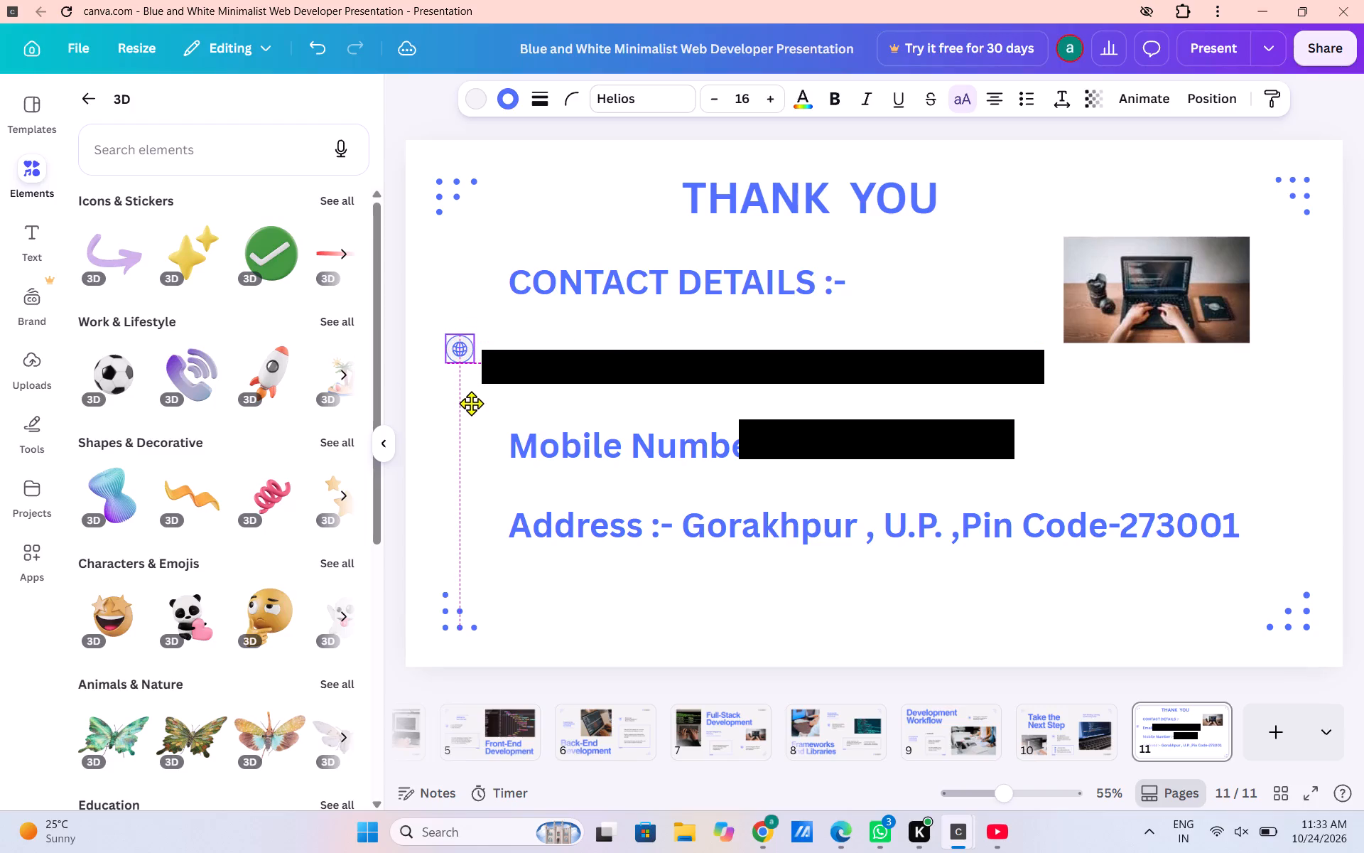
left_click_drag(471, 403, 471, 413)
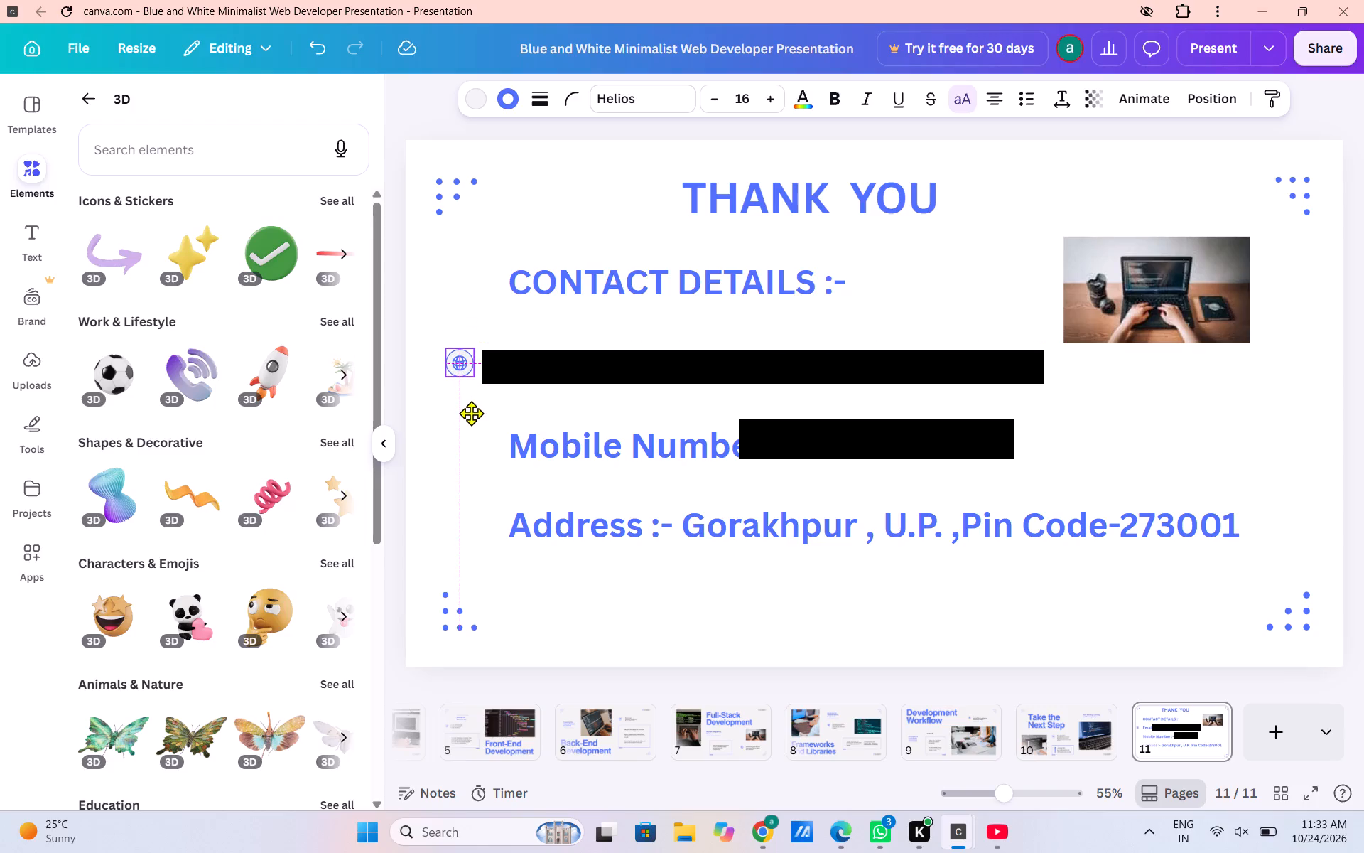
left_click_drag(471, 413, 475, 413)
Paste another globe icon and place it left of the mobile number line, directly below the email line's icon.
left_click(478, 449)
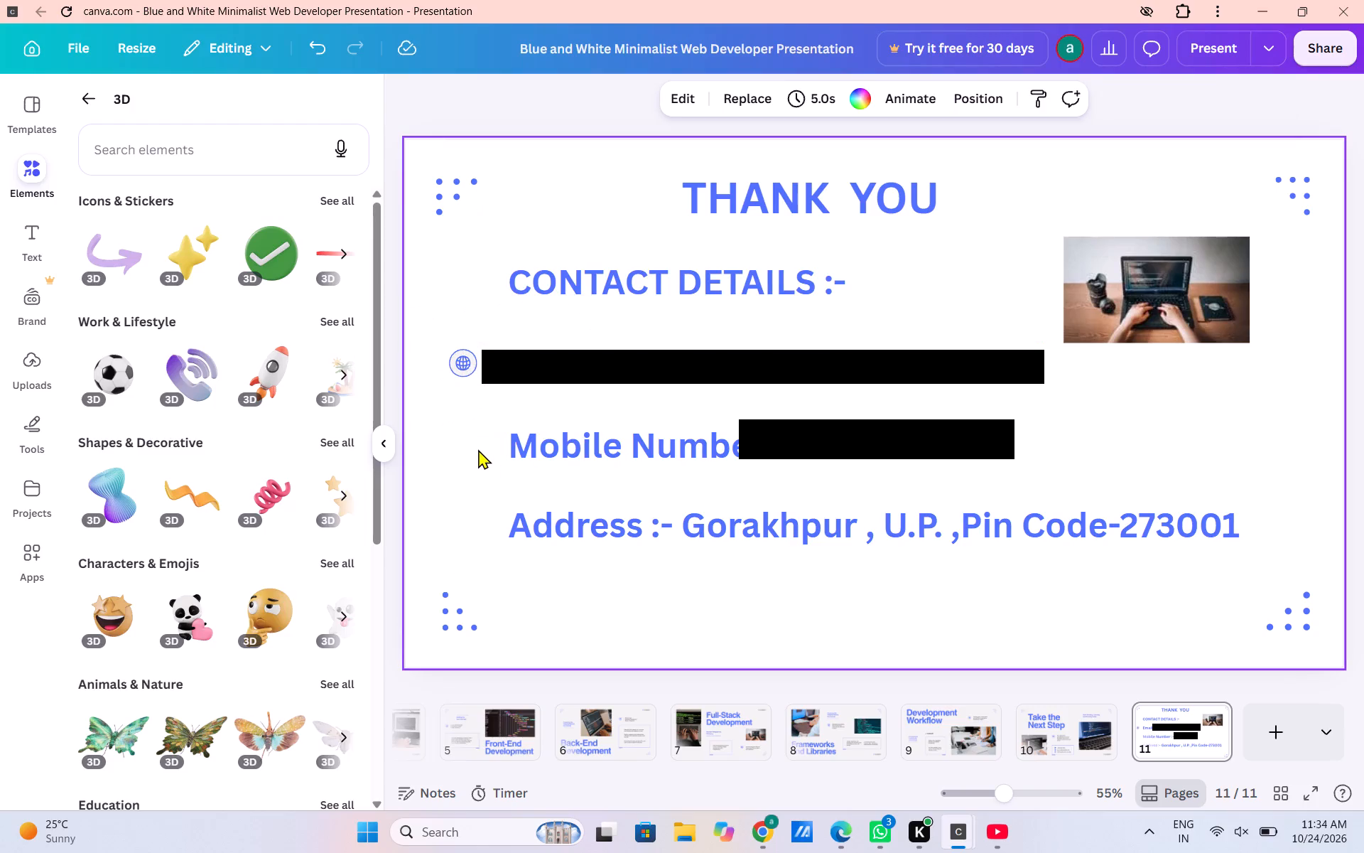
key("ctrl+v")
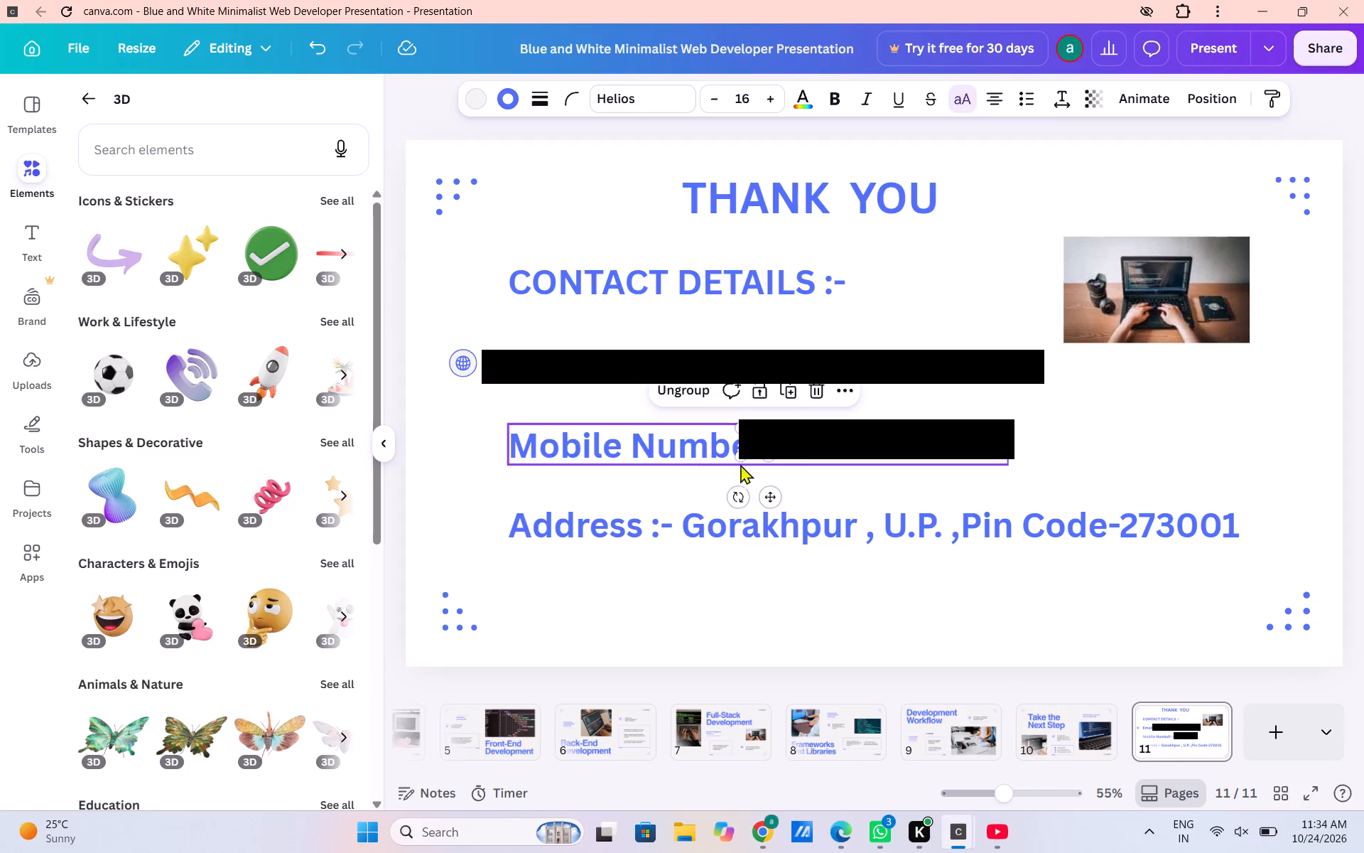
left_click_drag(779, 501, 485, 513)
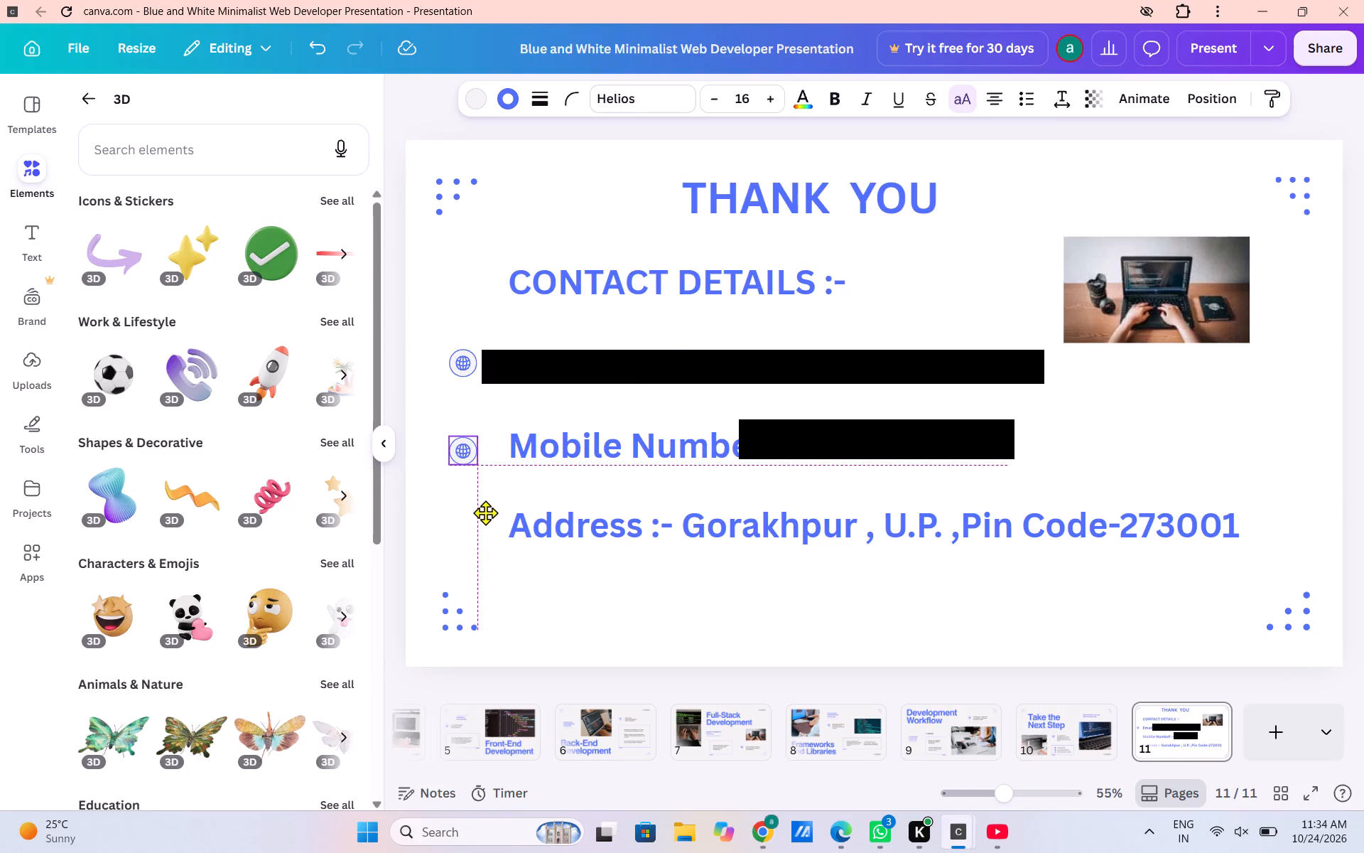
left_click_drag(485, 513, 485, 512)
left_click_drag(485, 512, 485, 508)
left_click_drag(485, 508, 486, 509)
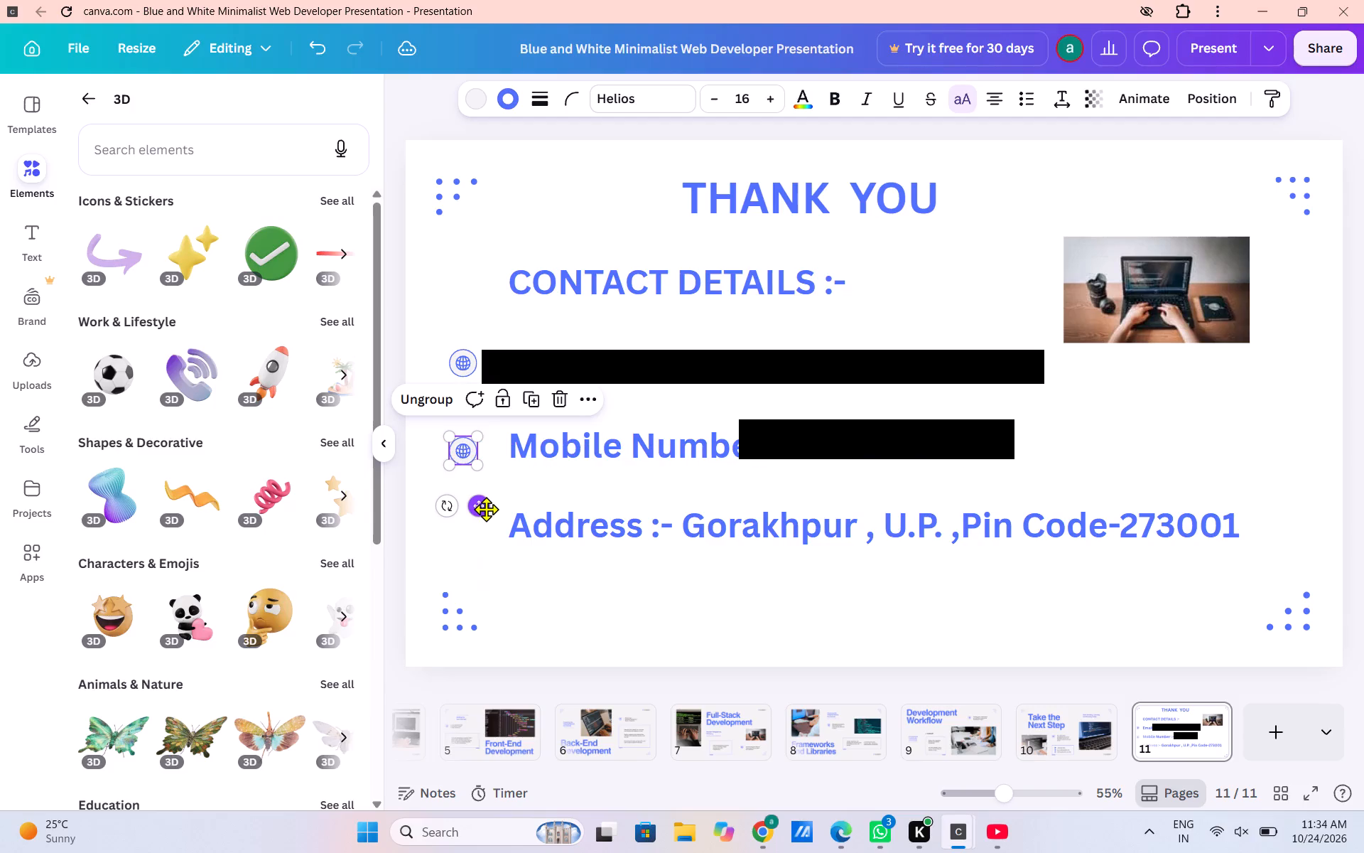
Paste a third globe icon and place it beside the start of the address line, directly below the mobile number line's icon.
left_click(524, 583)
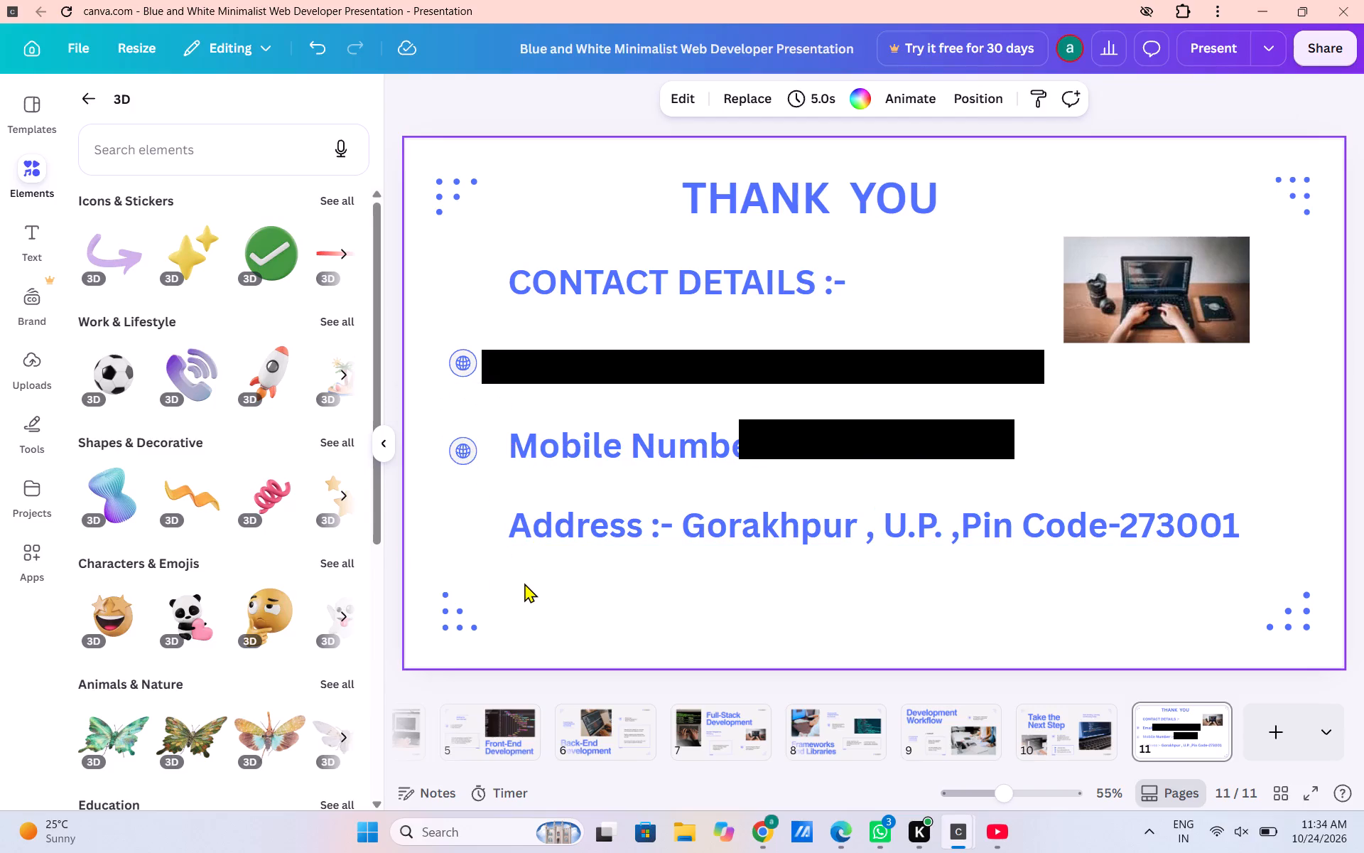
key("ctrl+v")
left_click_drag(767, 504, 704, 523)
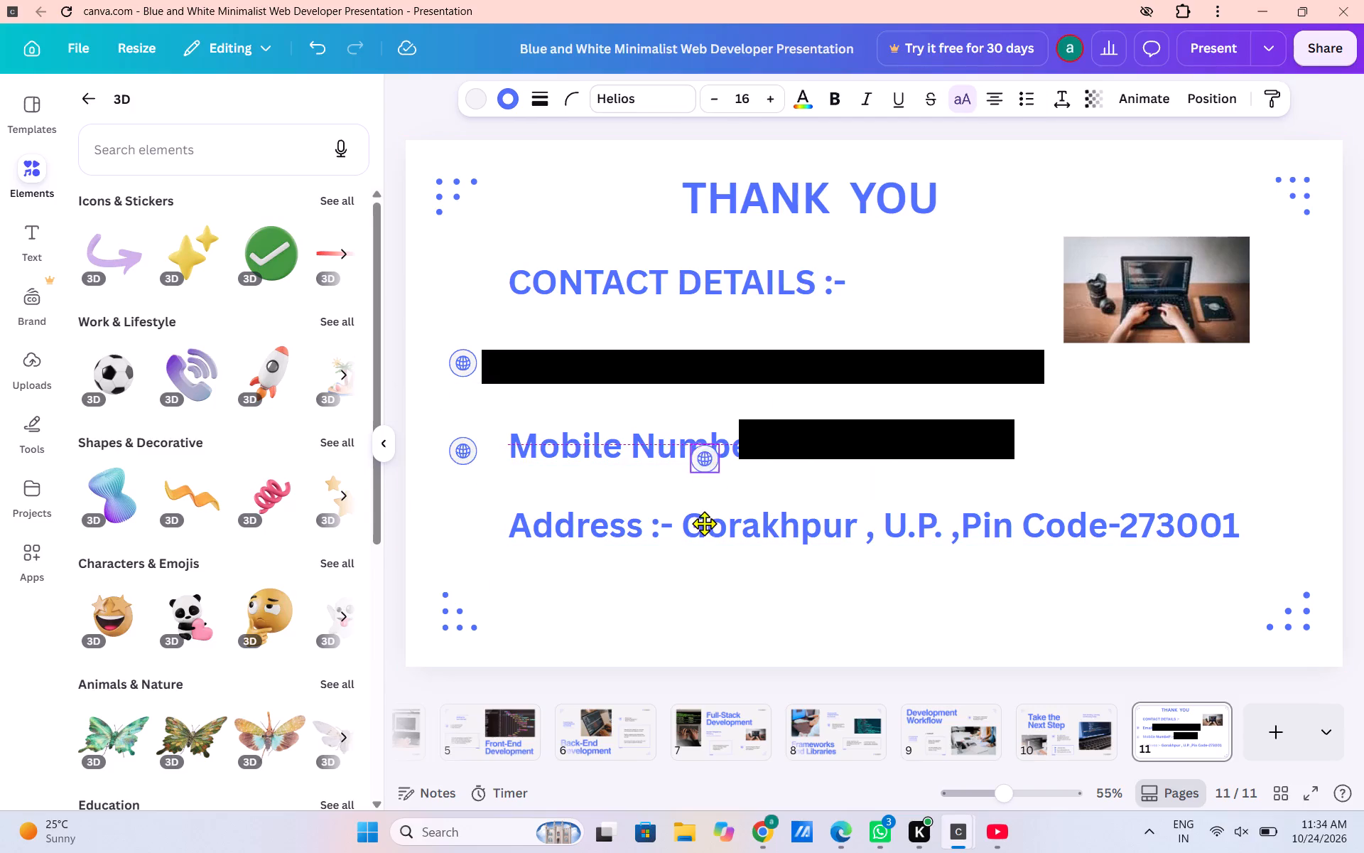
left_click_drag(704, 523, 484, 595)
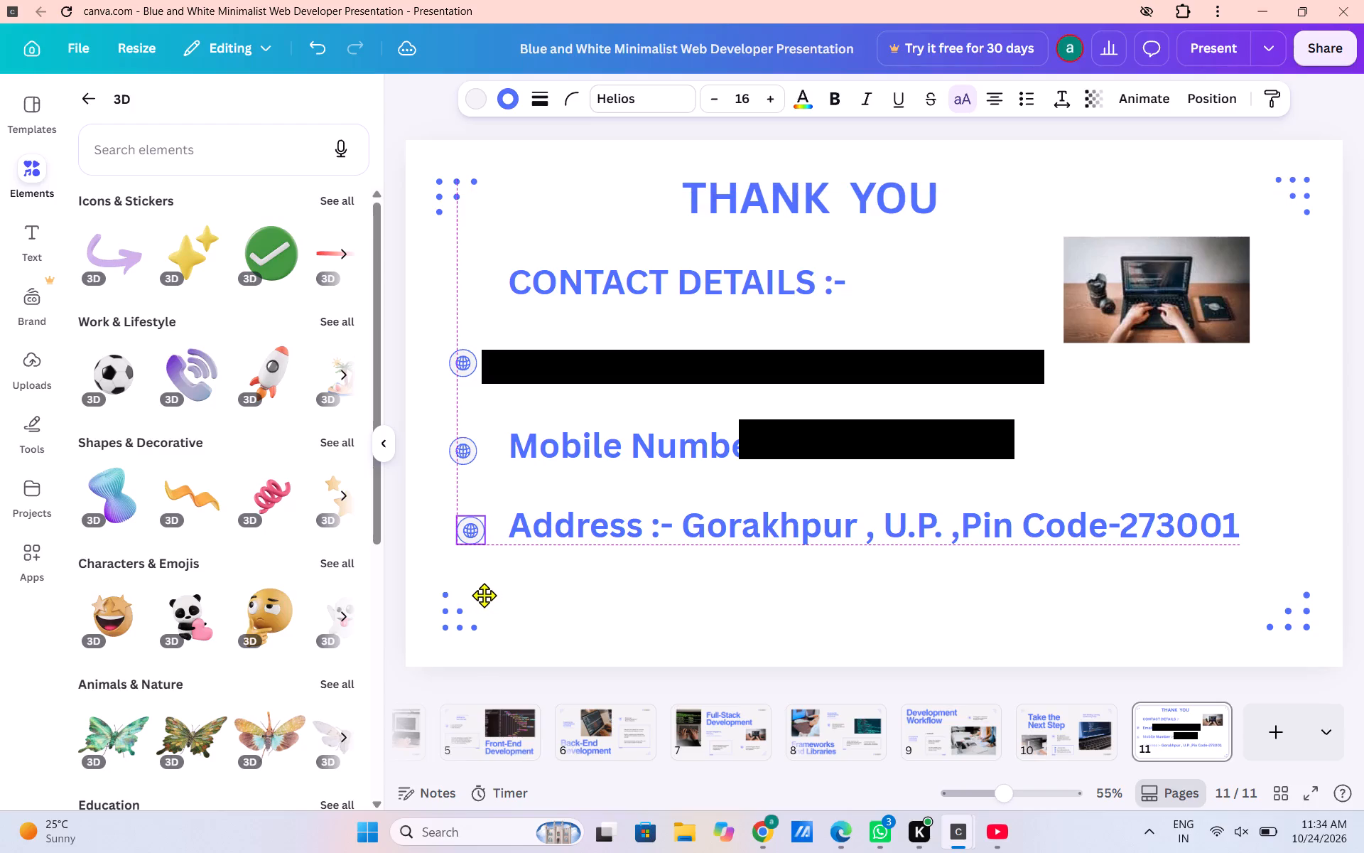
left_click_drag(484, 595, 477, 590)
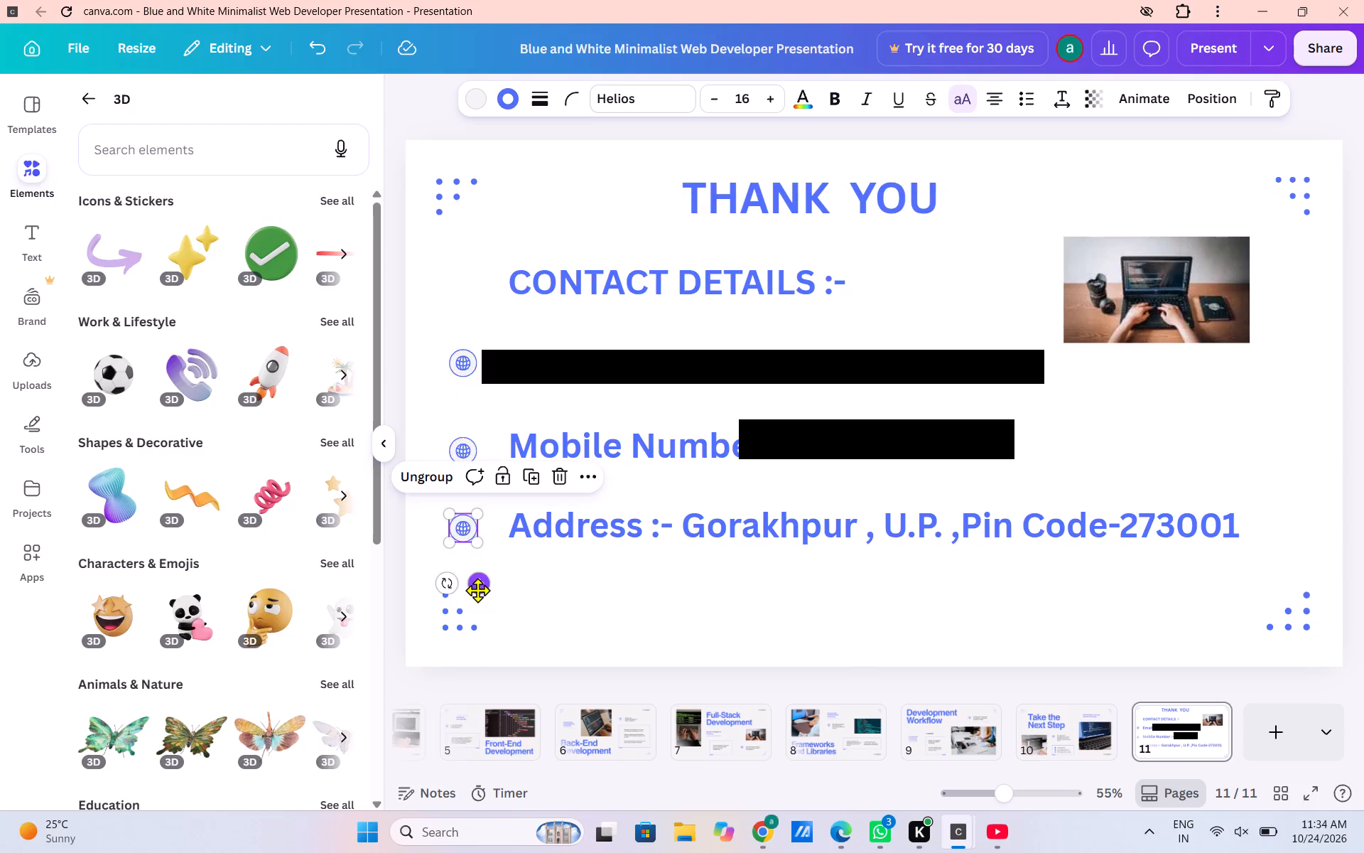
left_click(511, 589)
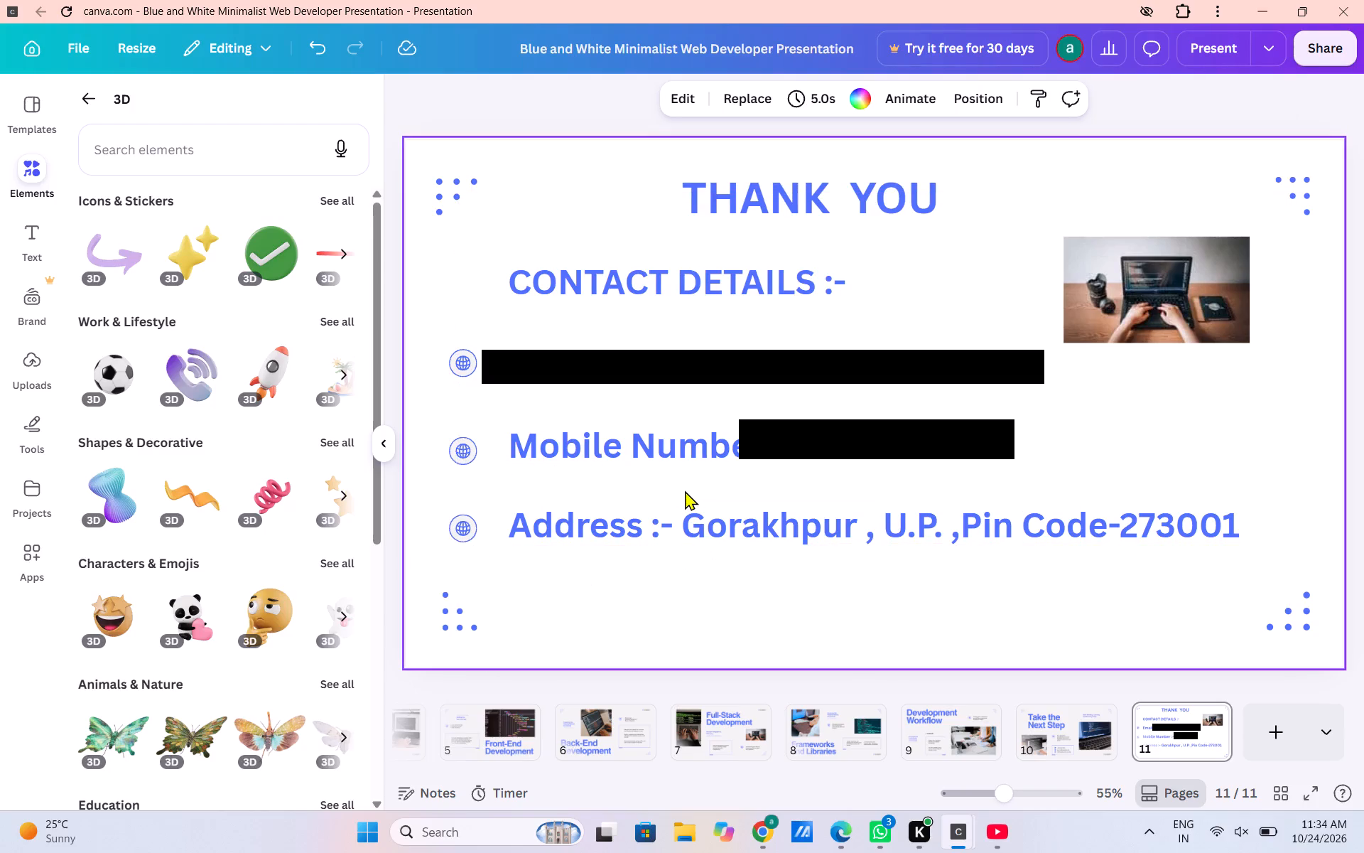
left_click(845, 731)
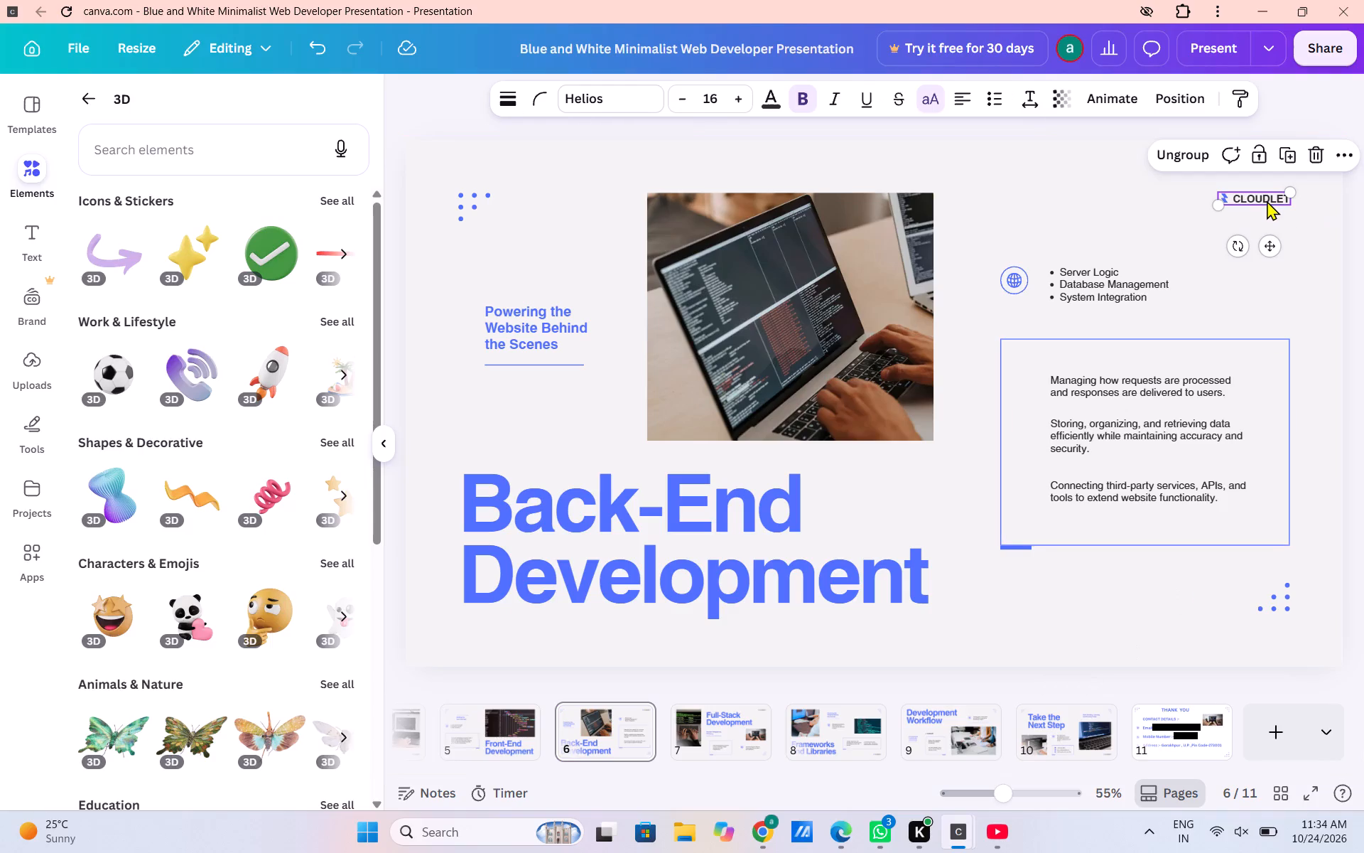
left_click(1335, 153)
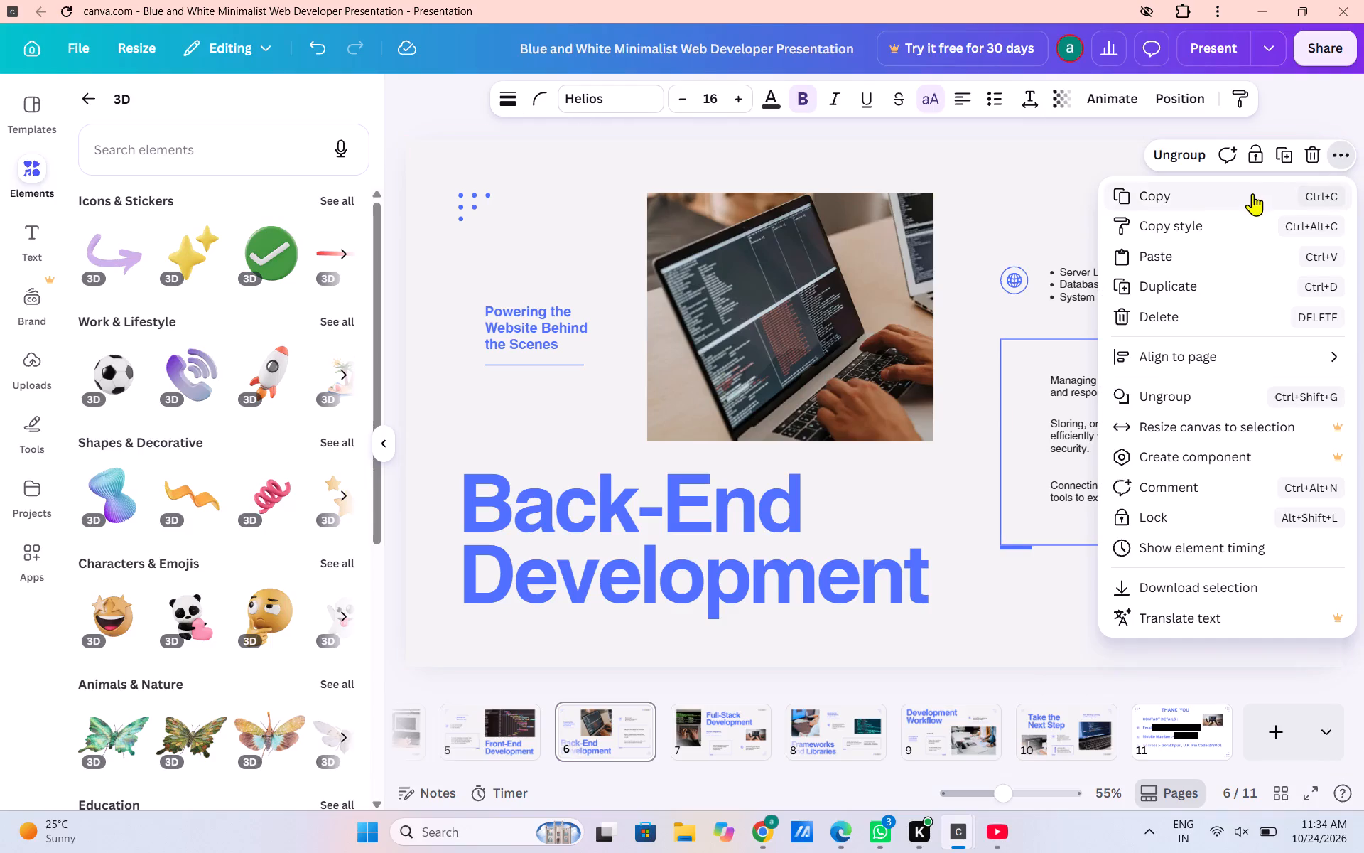
left_click(1252, 193)
Paste the CLOUDLET logo onto the THANK YOU slide on page 11 and place it beside the lower-right corner dots.
left_click(1185, 732)
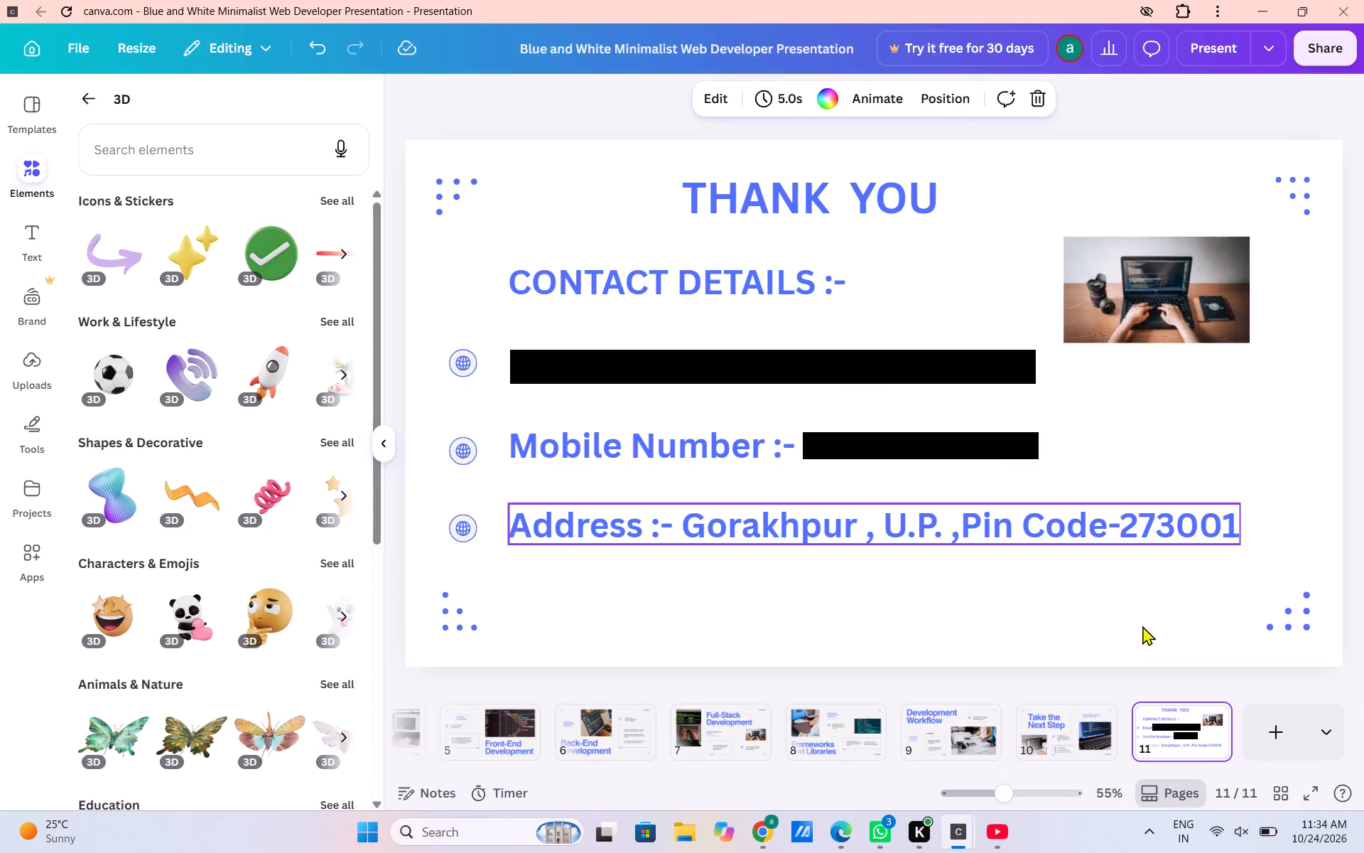
key("ctrl+v")
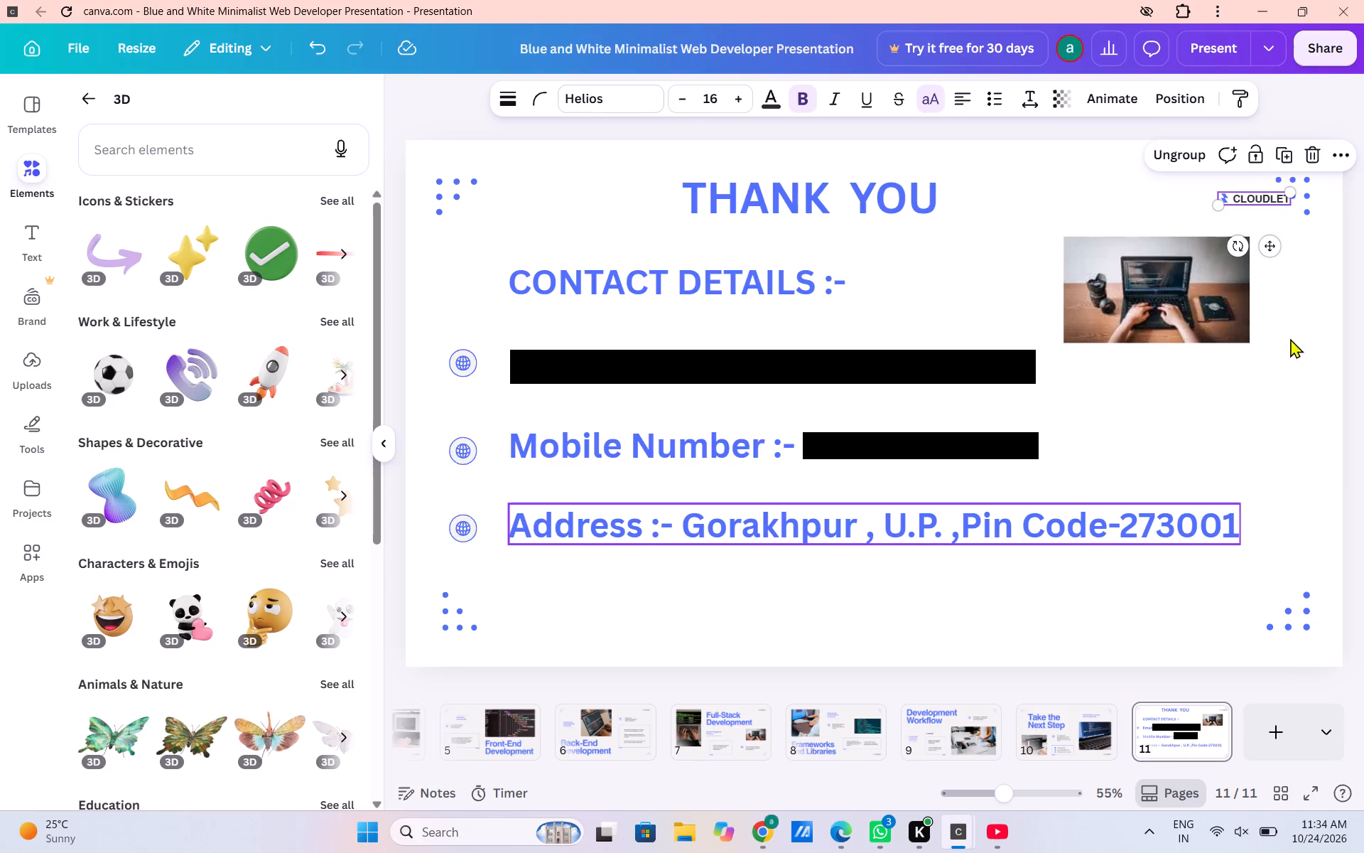
left_click_drag(1275, 250, 1233, 240)
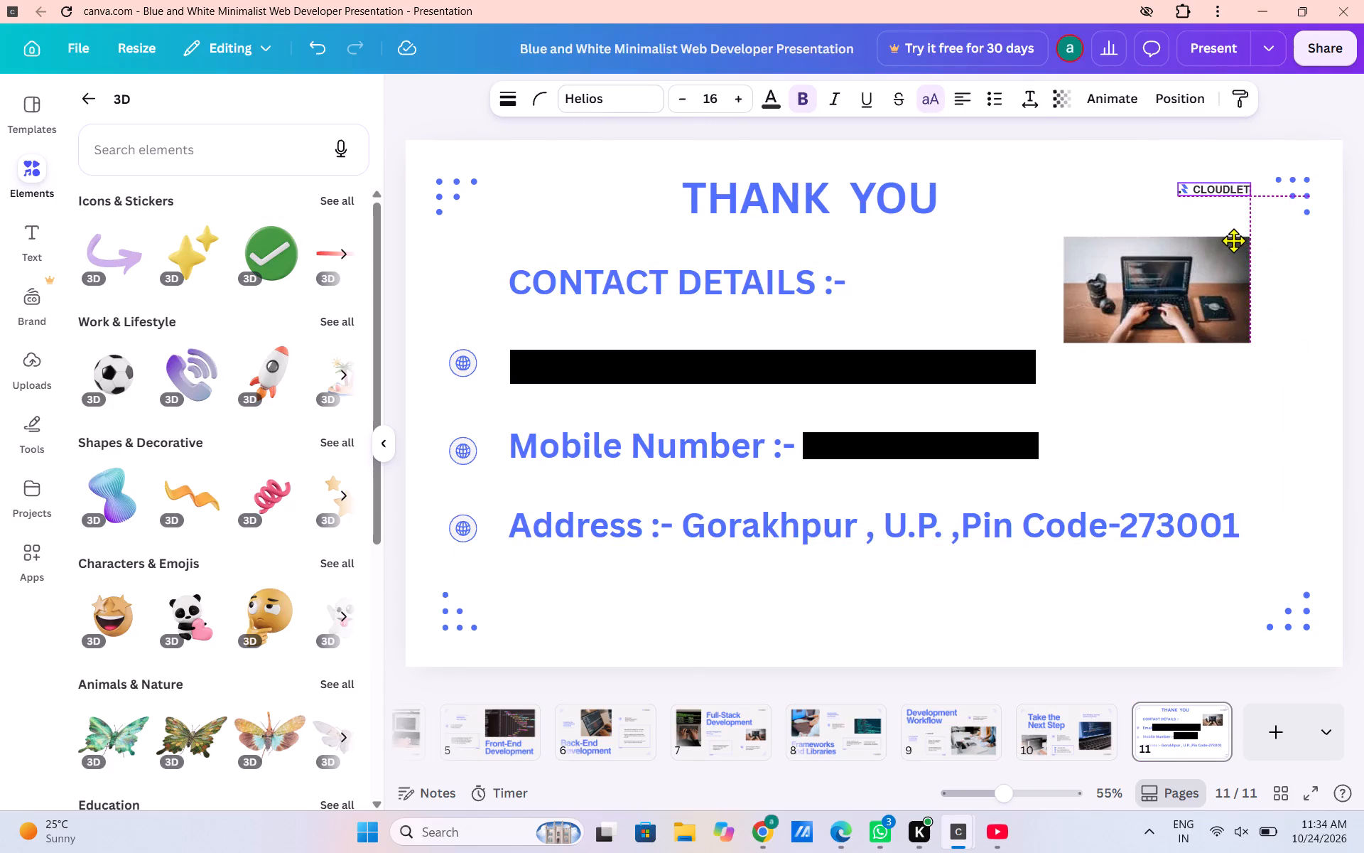
left_click_drag(1233, 240, 1230, 243)
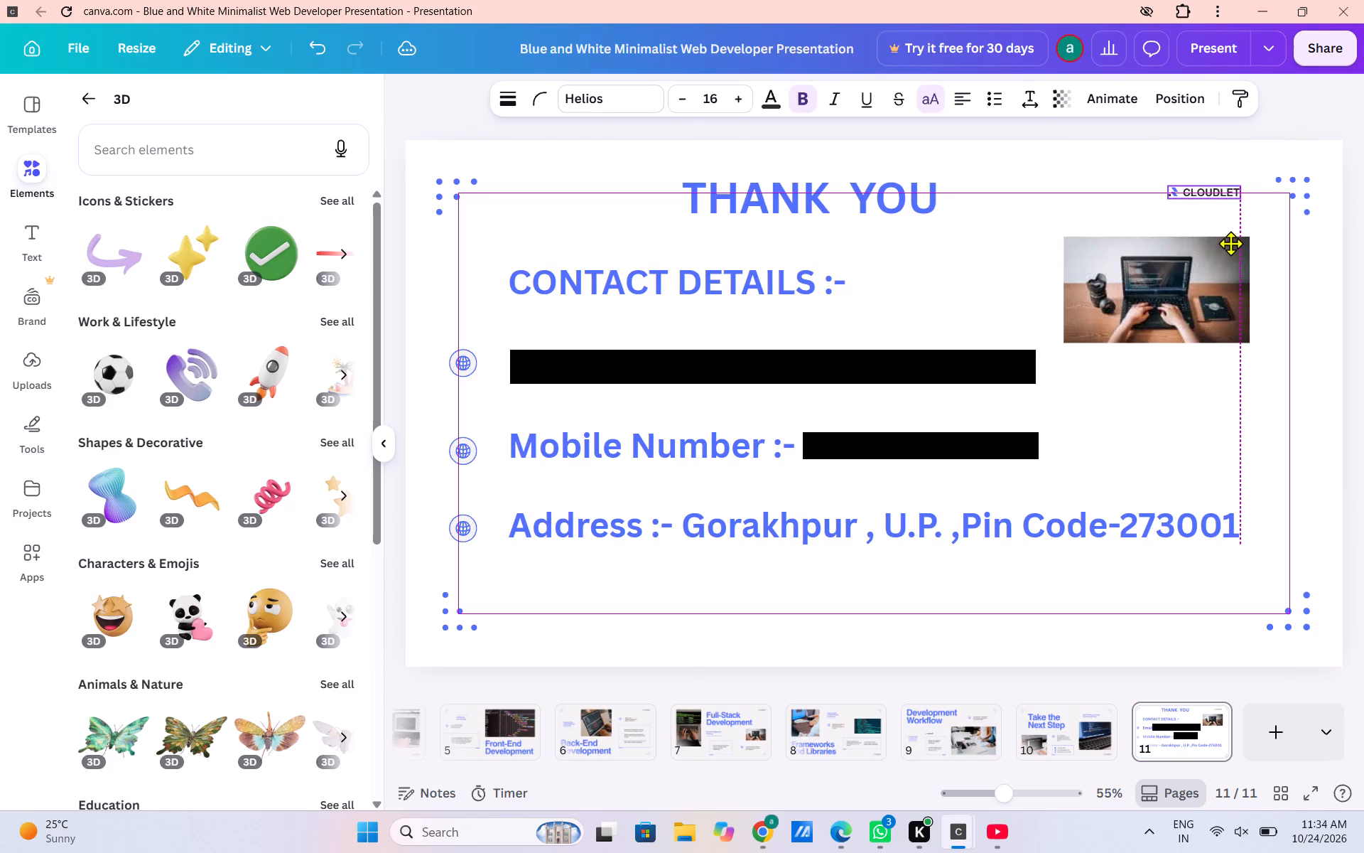
left_click_drag(1230, 243, 1236, 242)
left_click_drag(1236, 242, 1203, 655)
left_click(1283, 360)
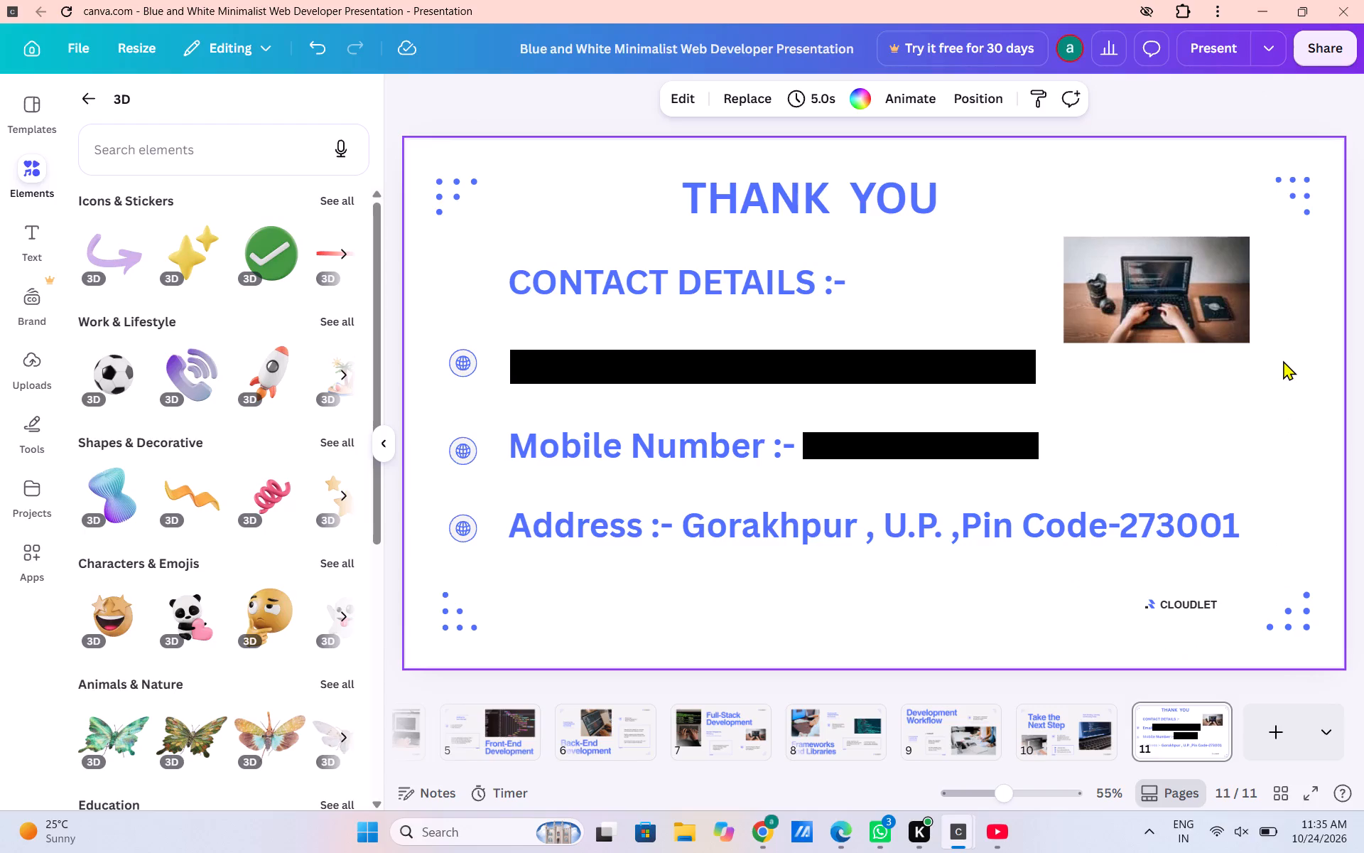
Save the presentation.
key("ctrl+s")
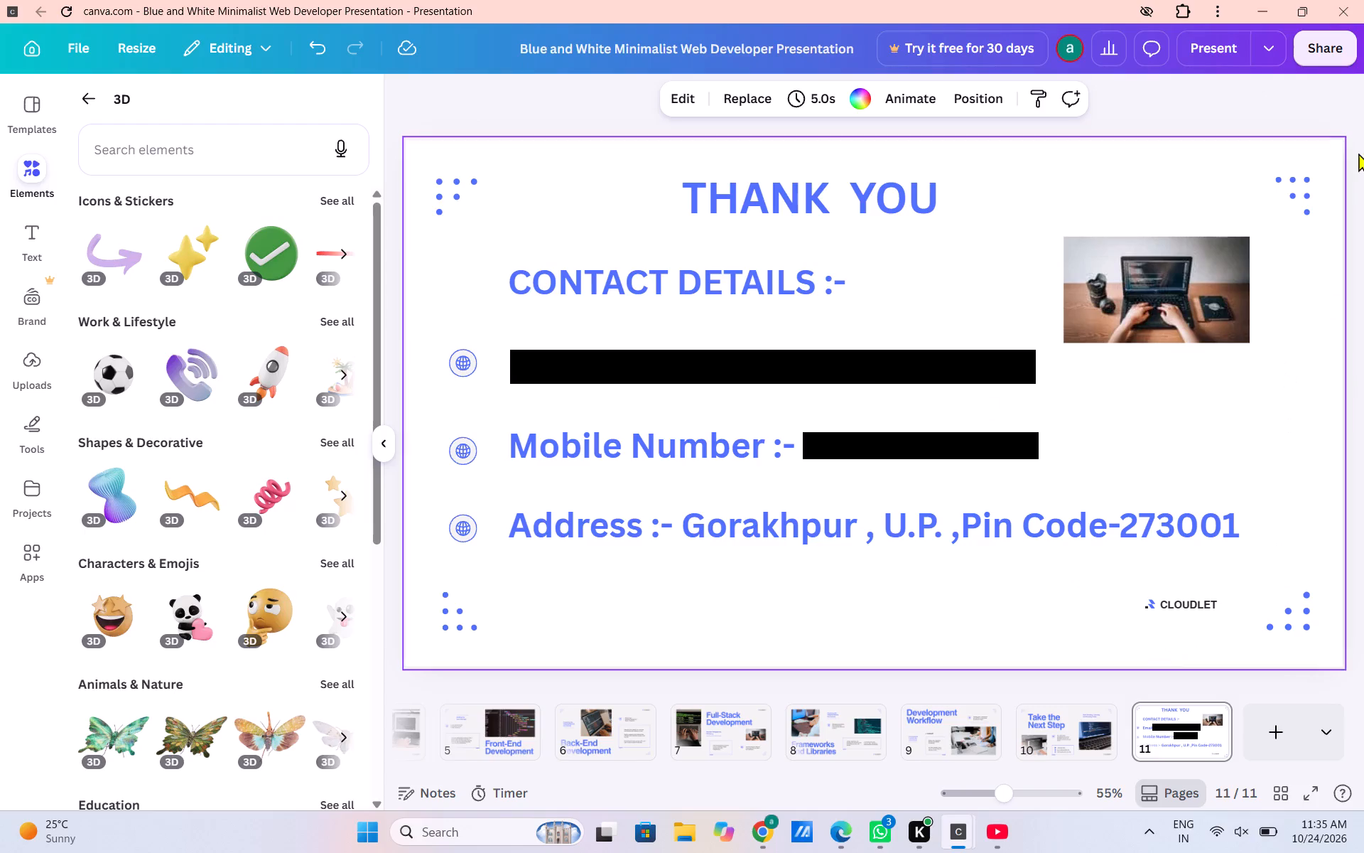
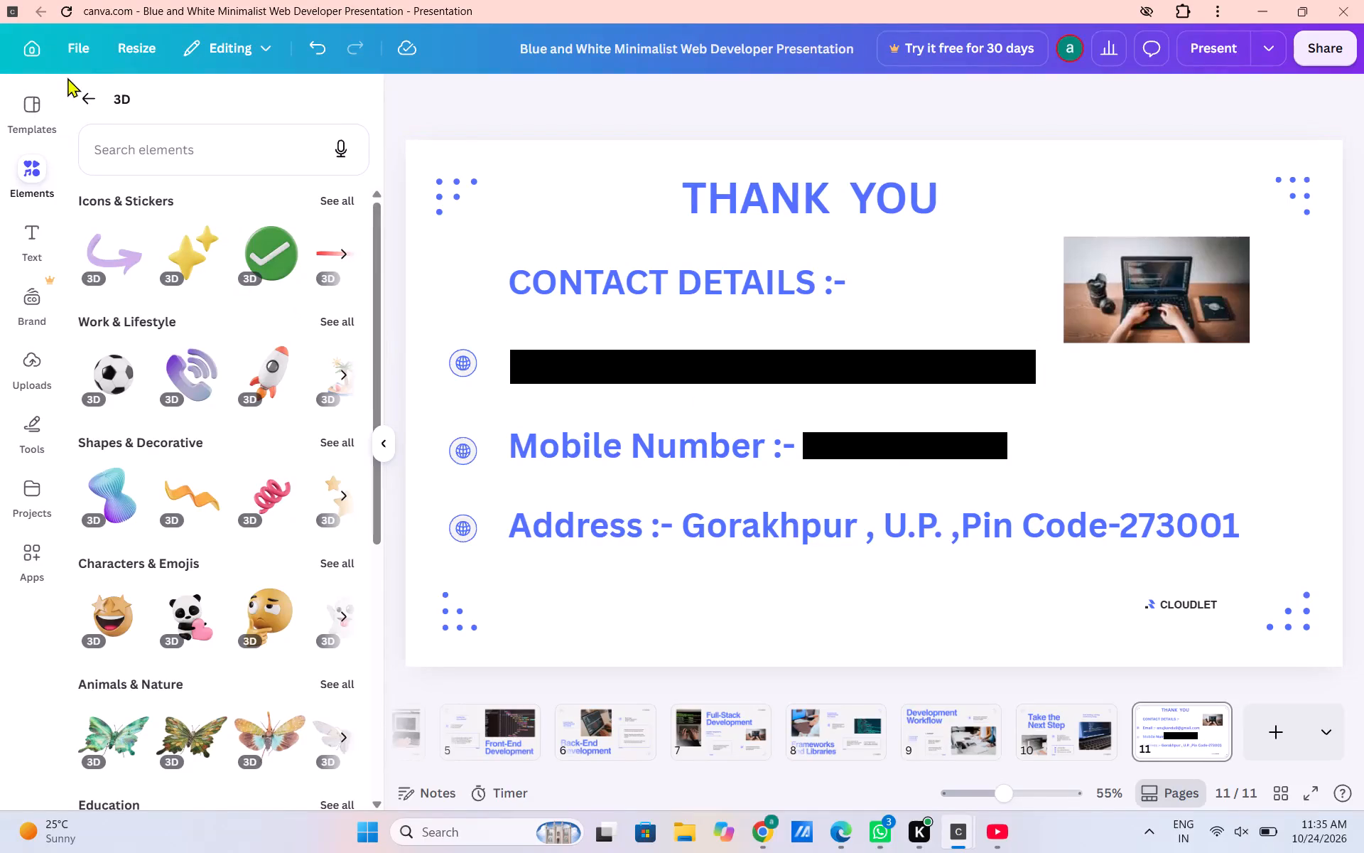
Save the presentation with the finished THANK YOU slide.
left_click(82, 58)
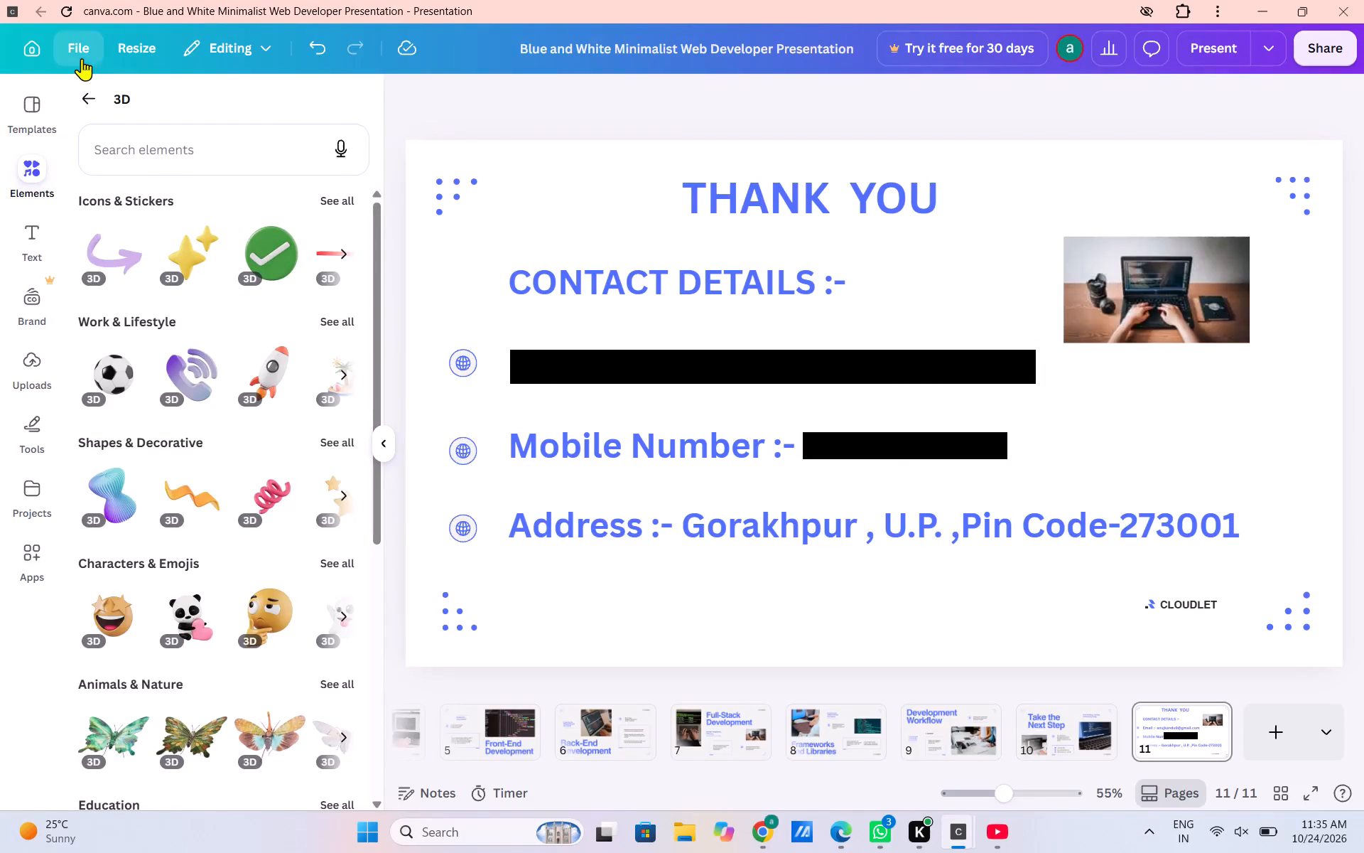
left_click(136, 340)
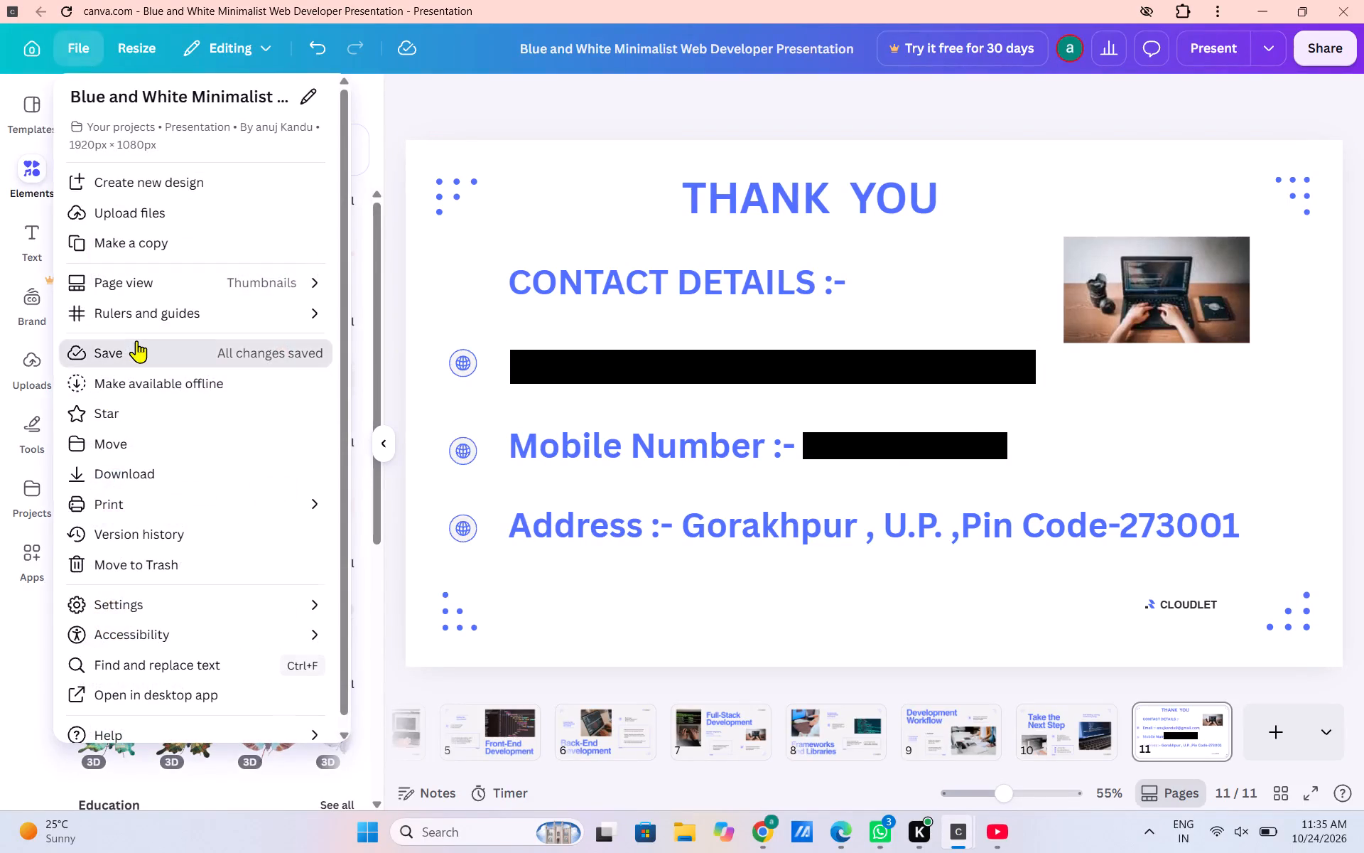
Download the presentation as a PPTX file with the custom page selection 1–10.
left_click(1314, 53)
left_click(1037, 496)
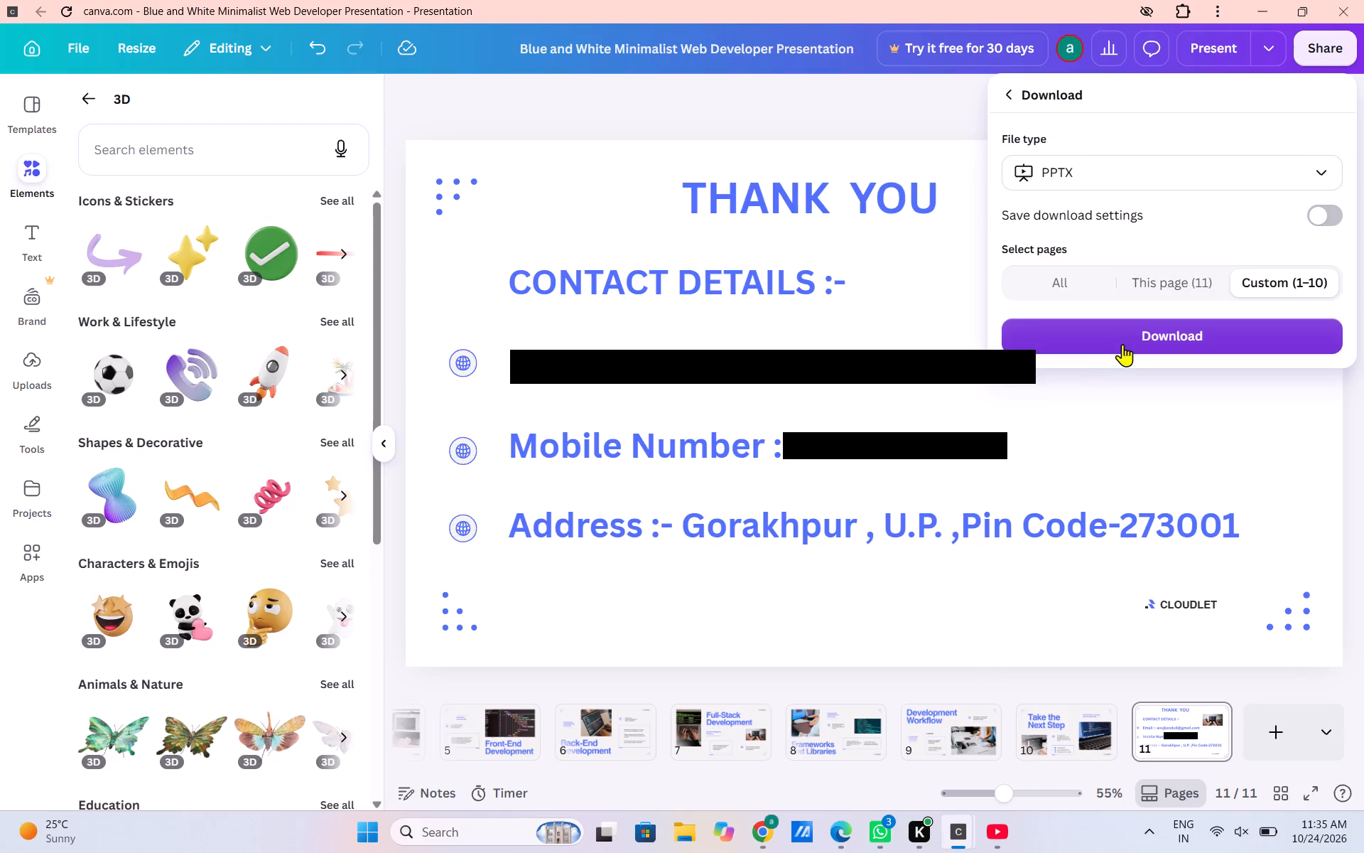
left_click(1122, 344)
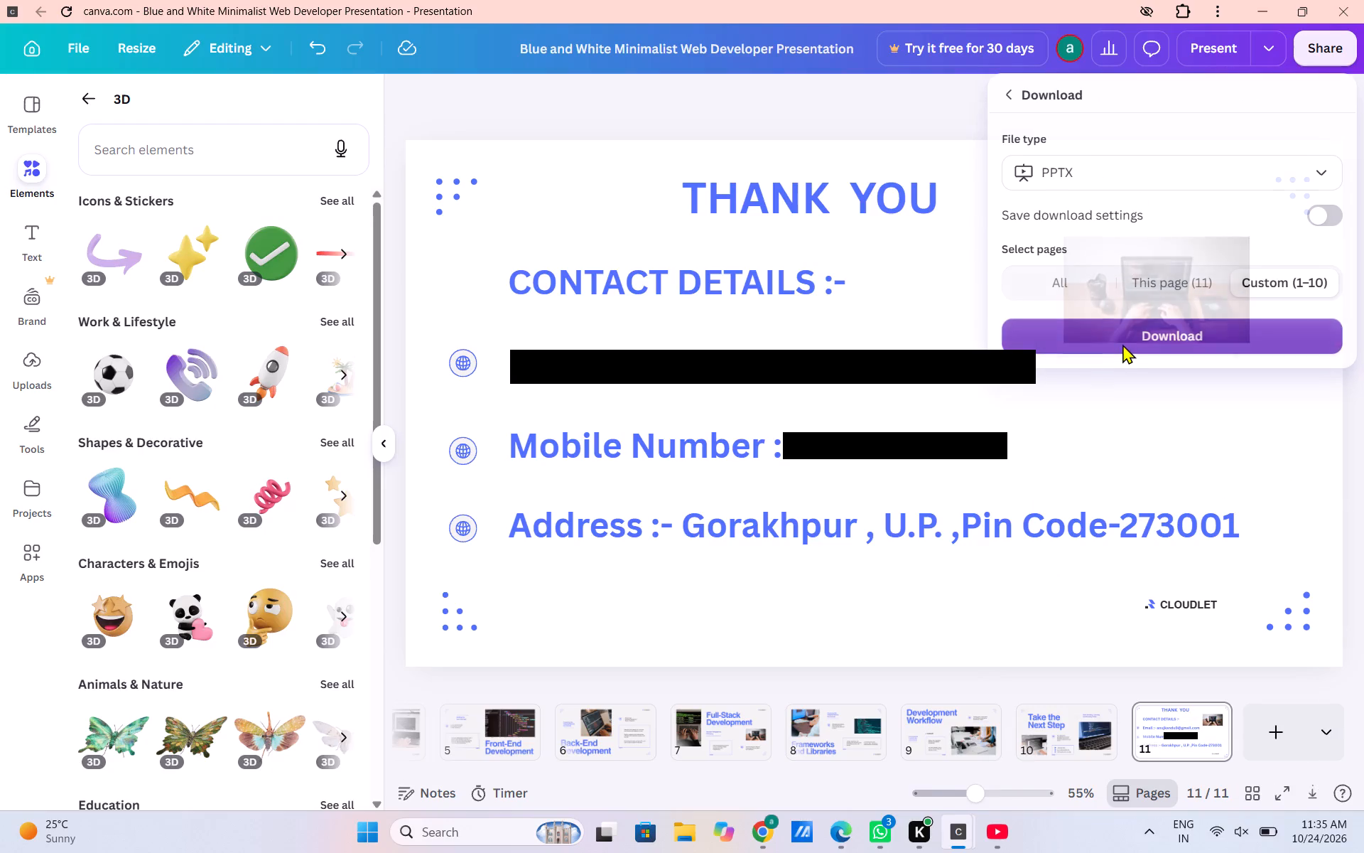